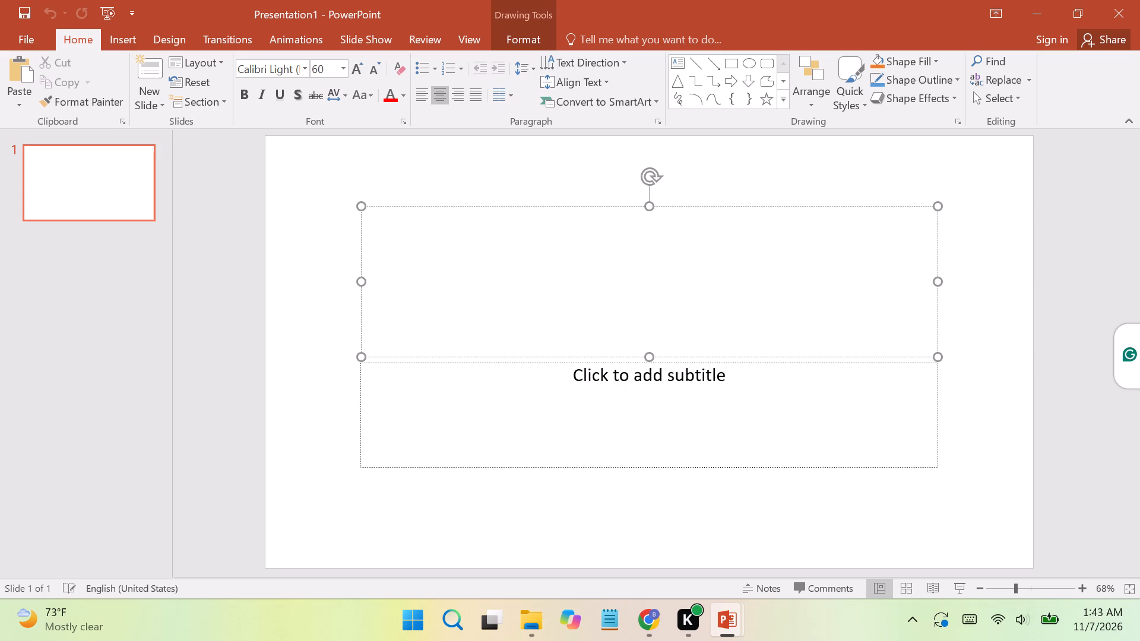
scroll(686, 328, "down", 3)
Open the Informed Consent and the Ethical Protection document in Word from the Documents folder.
left_click(531, 623)
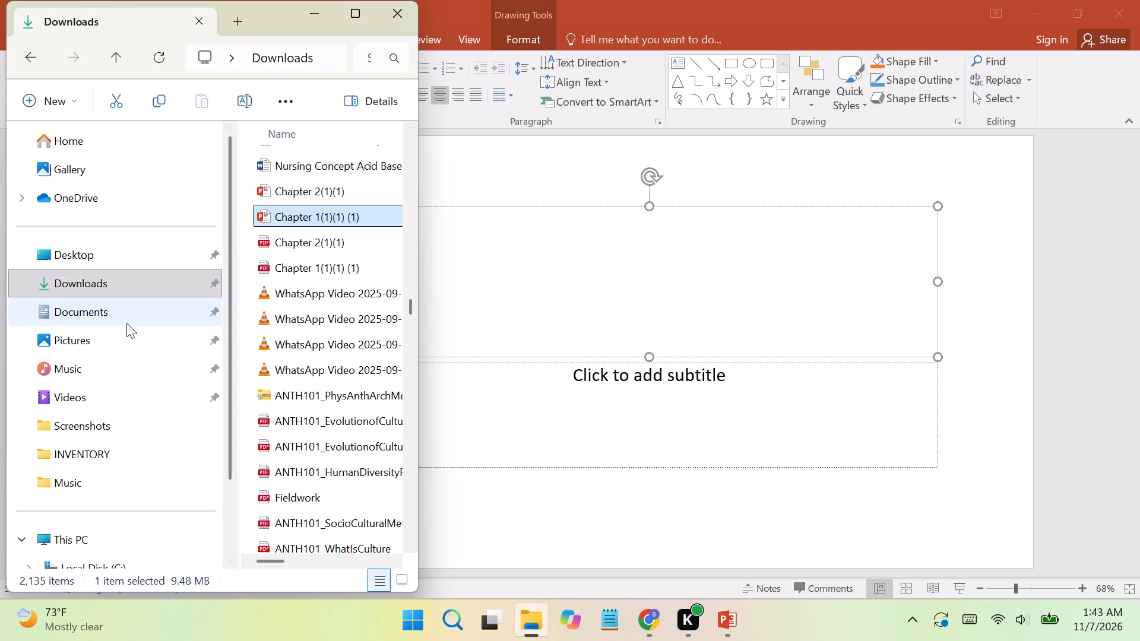
left_click(126, 323)
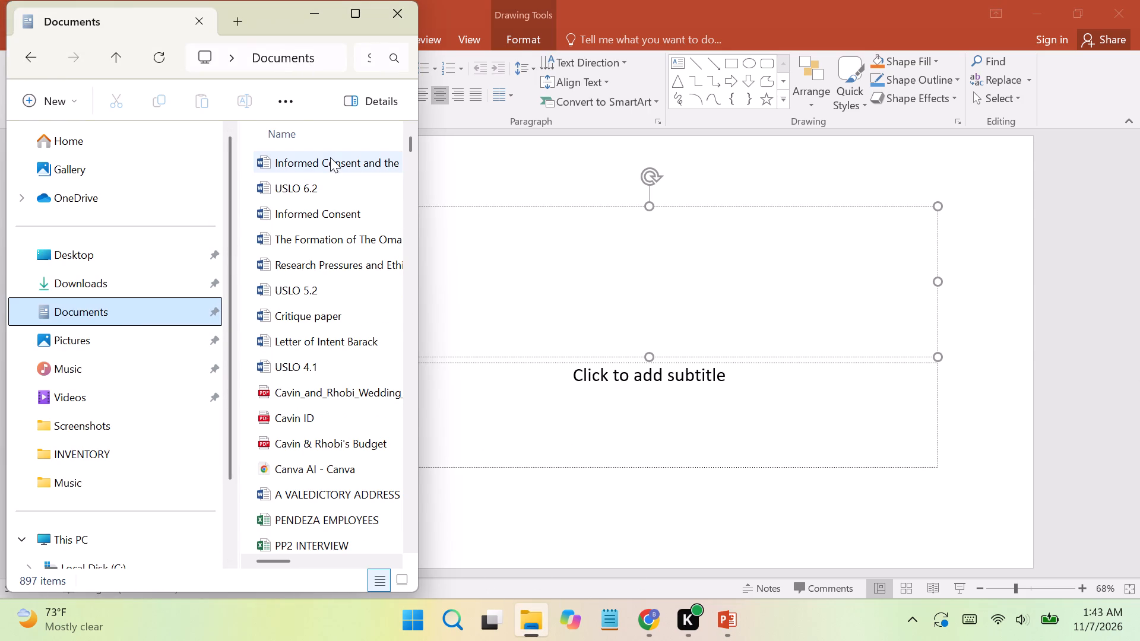
double_click(330, 157)
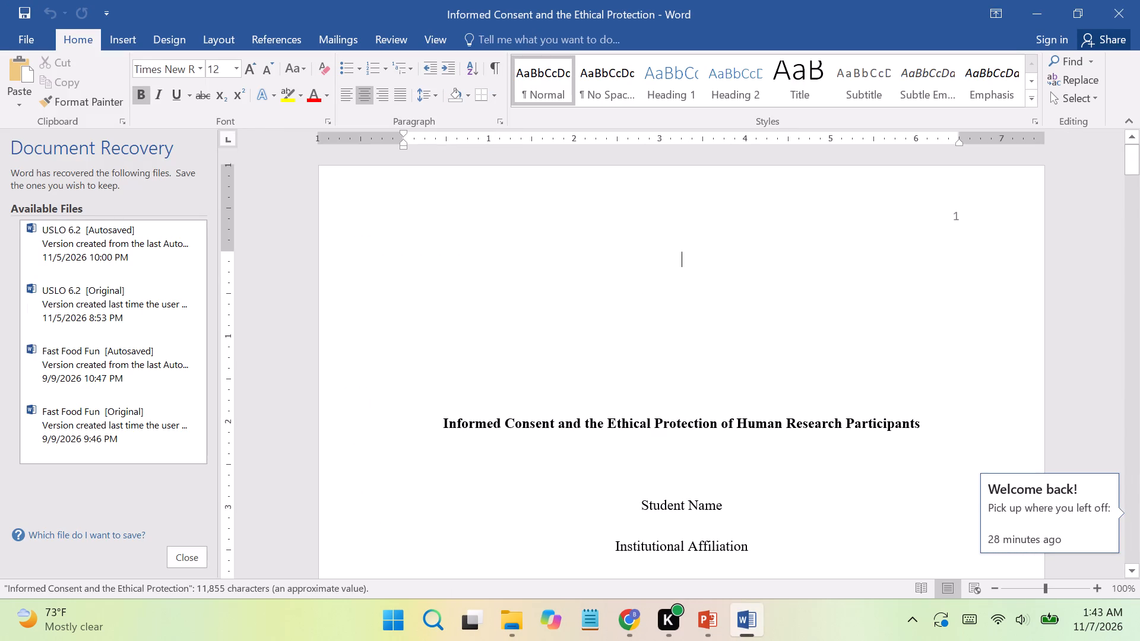
Copy the paper's title from the Word title page and paste it into the title placeholder of Presentation1's first slide in PowerPoint.
left_click_drag(438, 418, 875, 413)
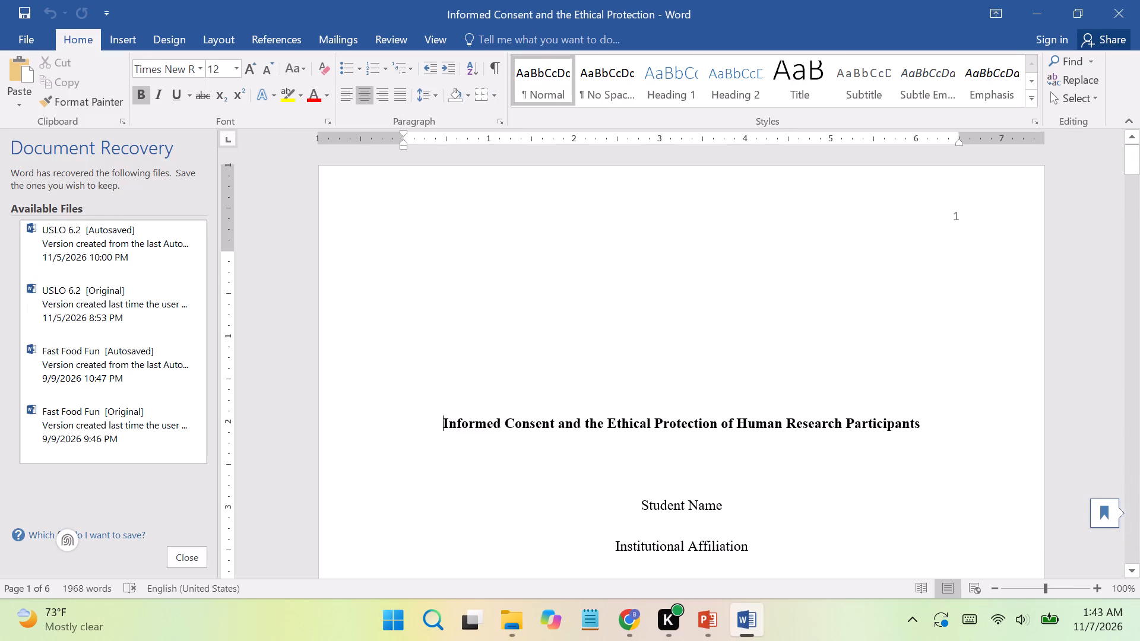
left_click_drag(875, 413, 927, 428)
key("ctrl+c")
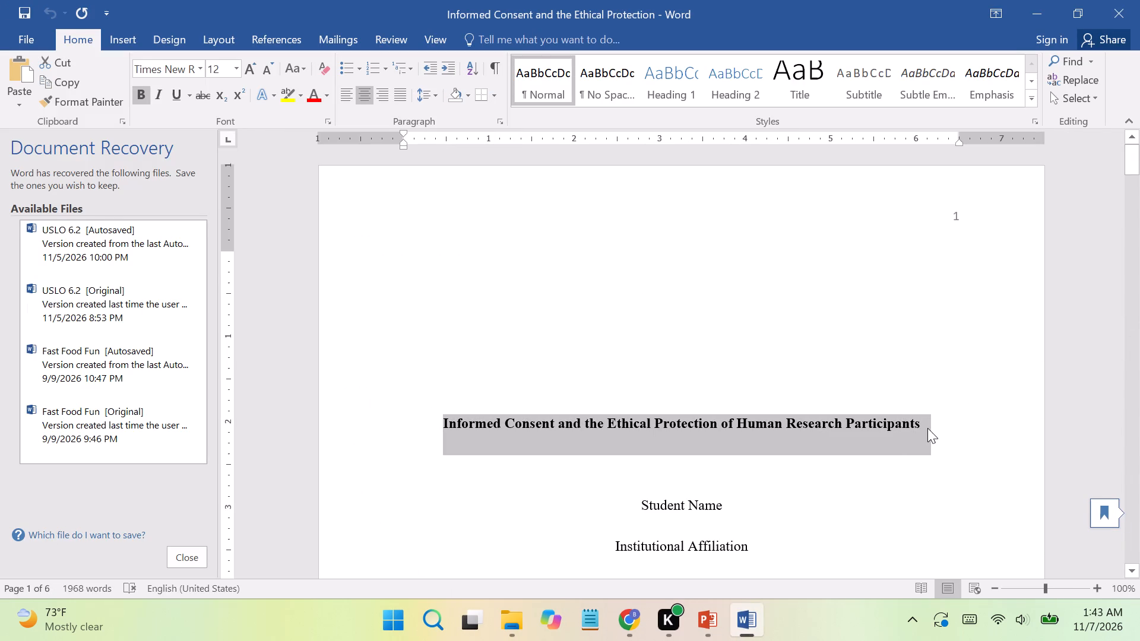
left_click(716, 603)
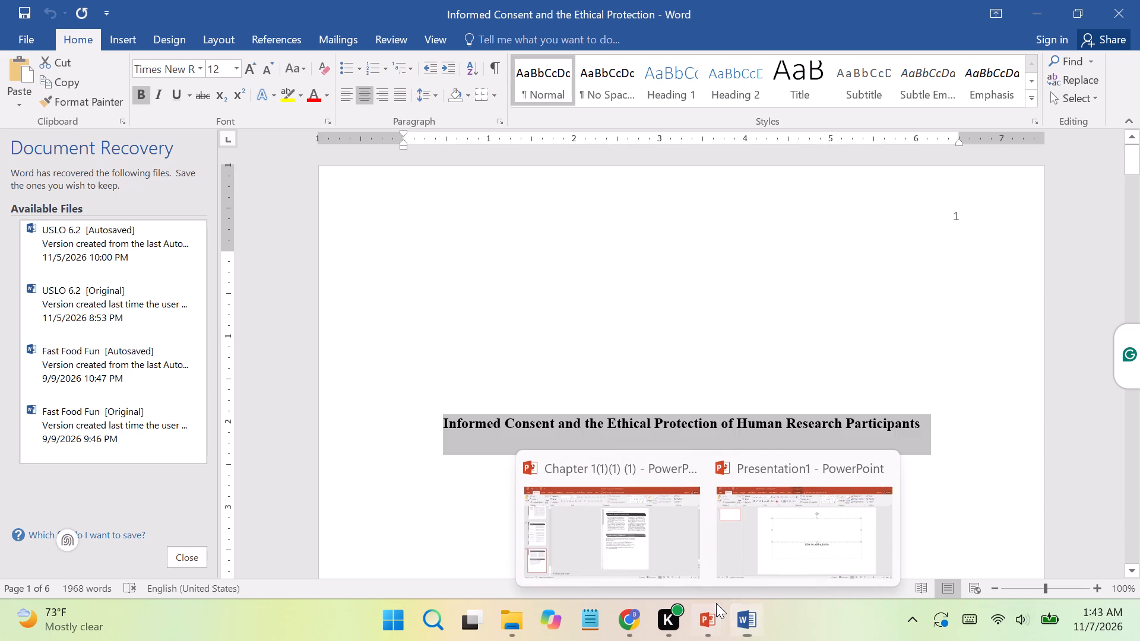
left_click(788, 540)
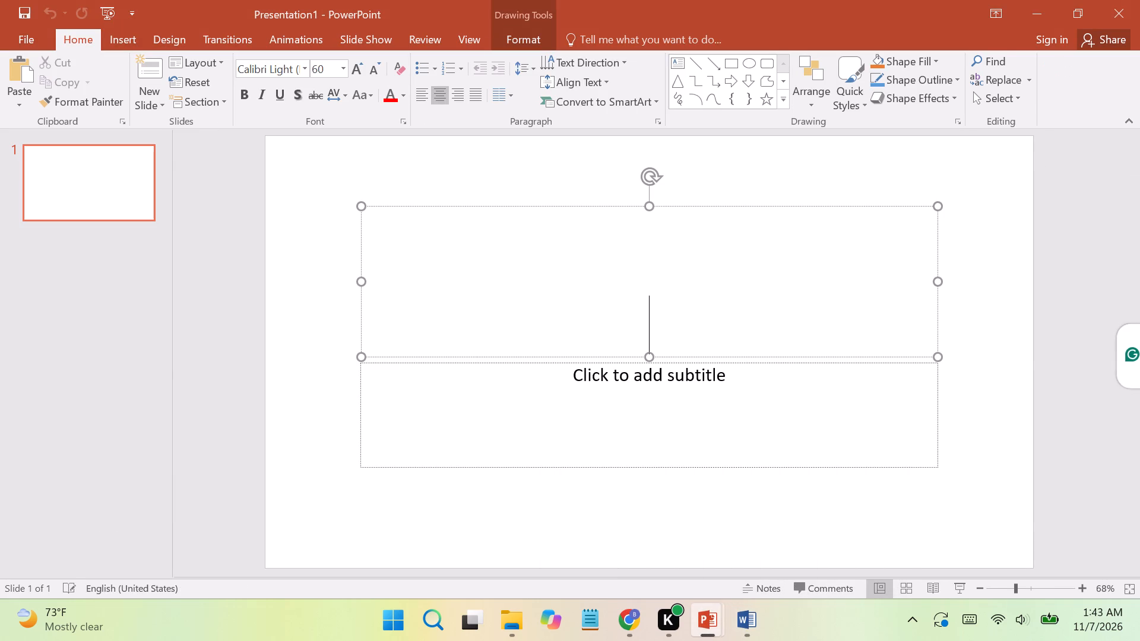
left_click(659, 325)
right_click(659, 325)
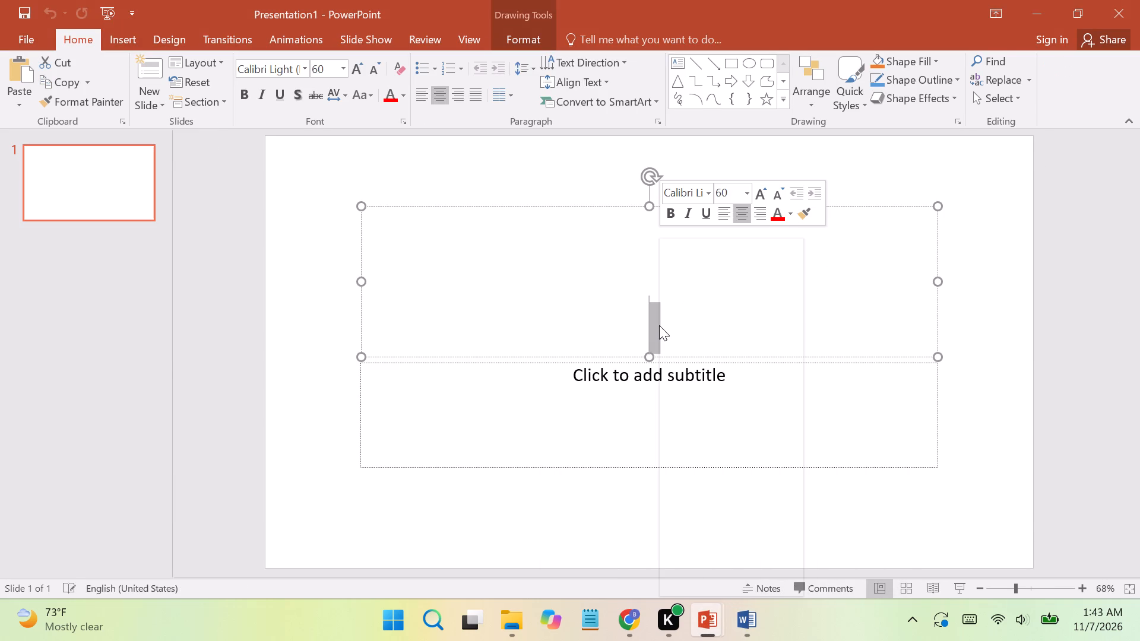
left_click(647, 326)
left_click(666, 318)
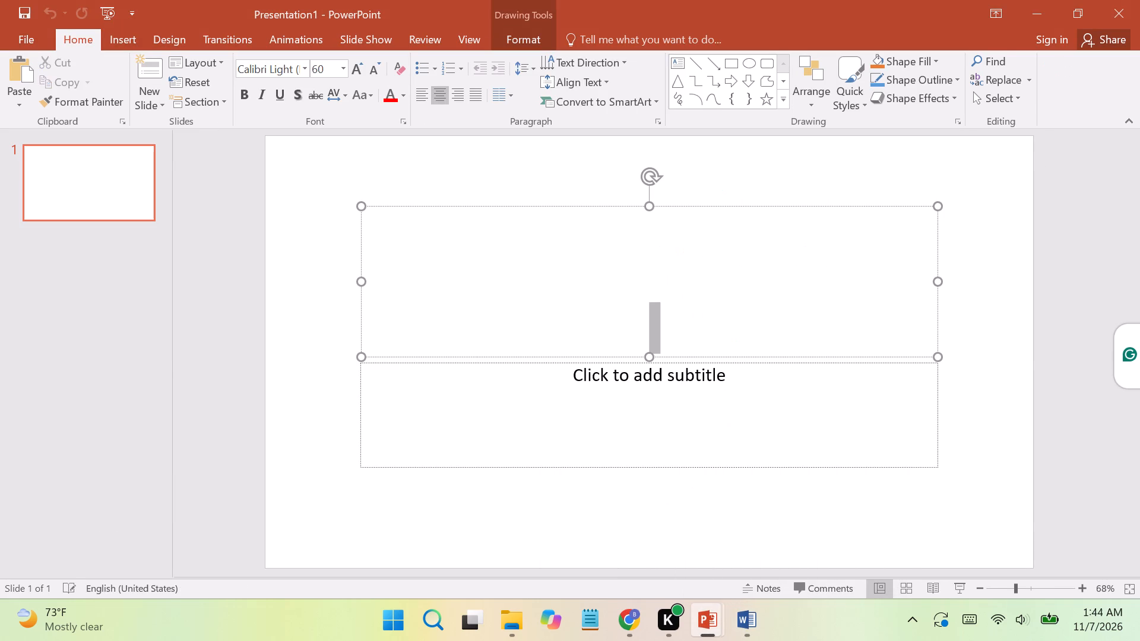
left_click(666, 318)
right_click(666, 318)
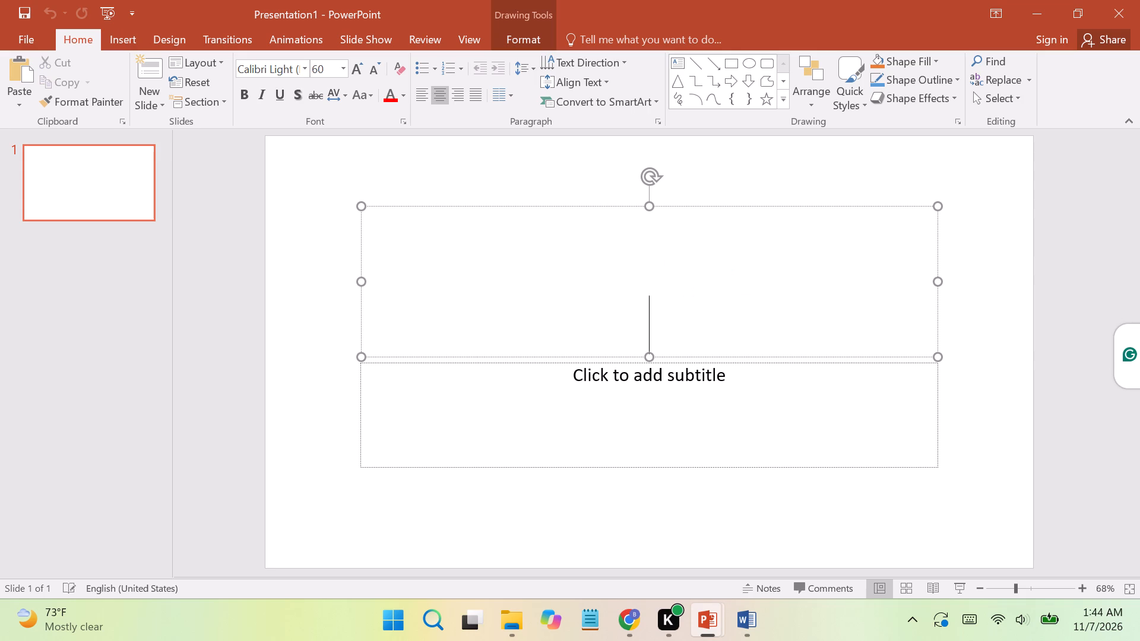
left_click(781, 323)
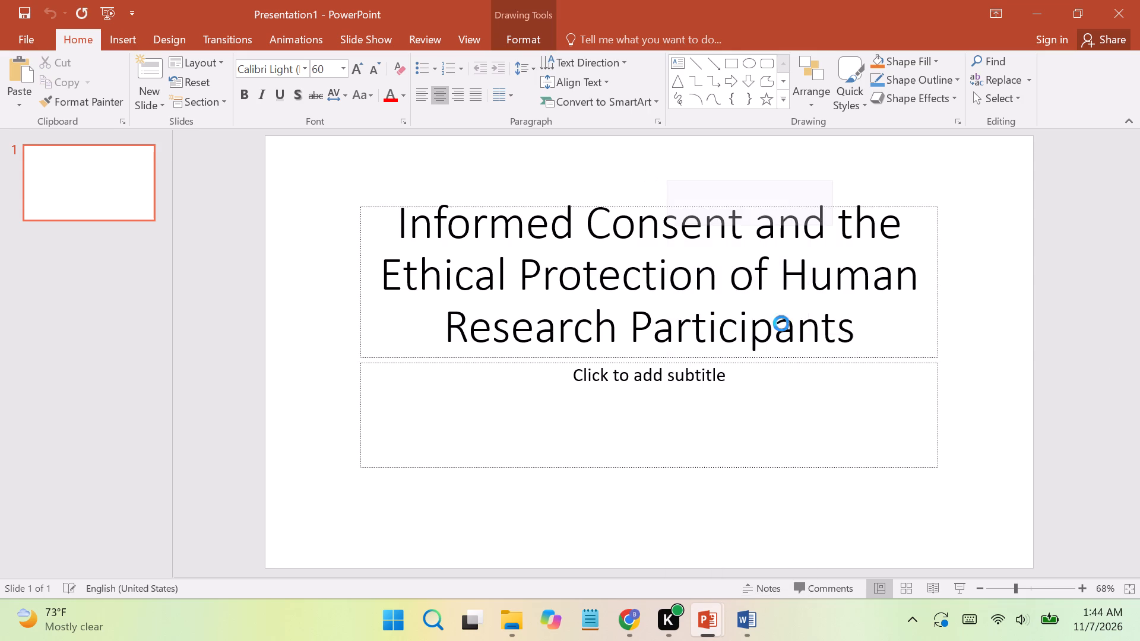
left_click(984, 347)
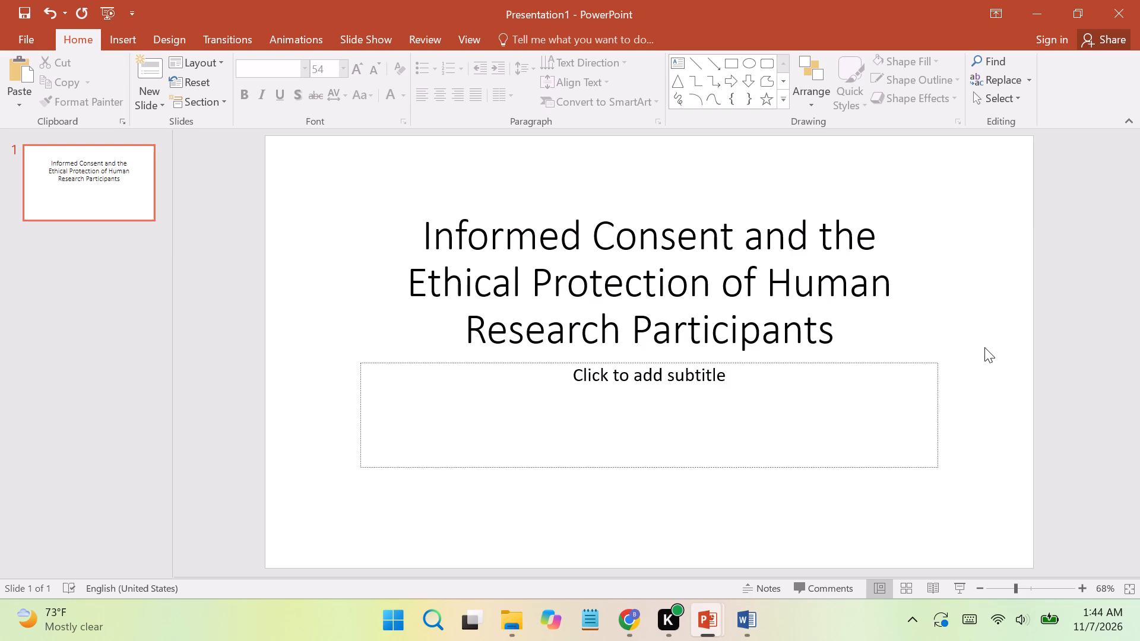
Copy the Student Name, Institutional Affiliation, Course, Instructor and Date lines from the Word title page and return to Presentation1 in PowerPoint.
left_click(754, 385)
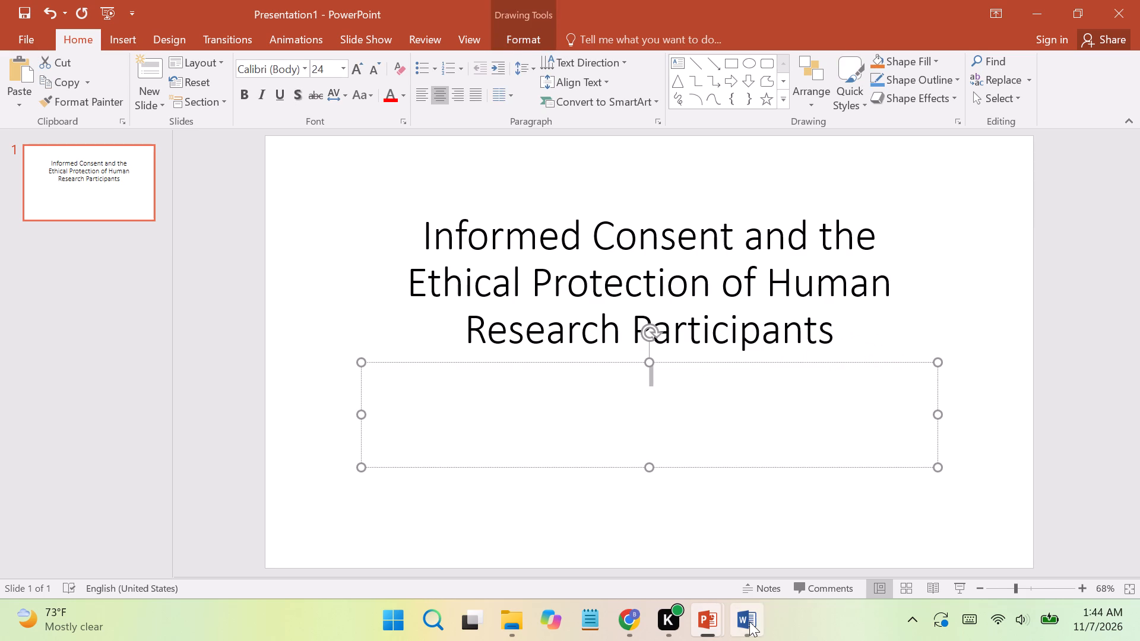
left_click(749, 621)
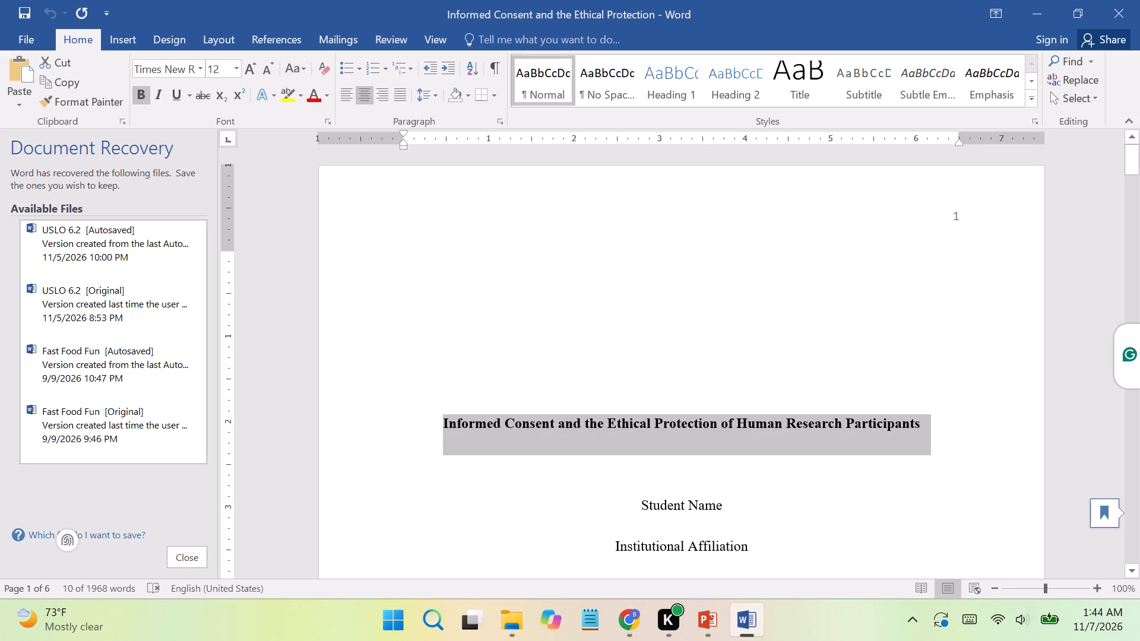
left_click(803, 495)
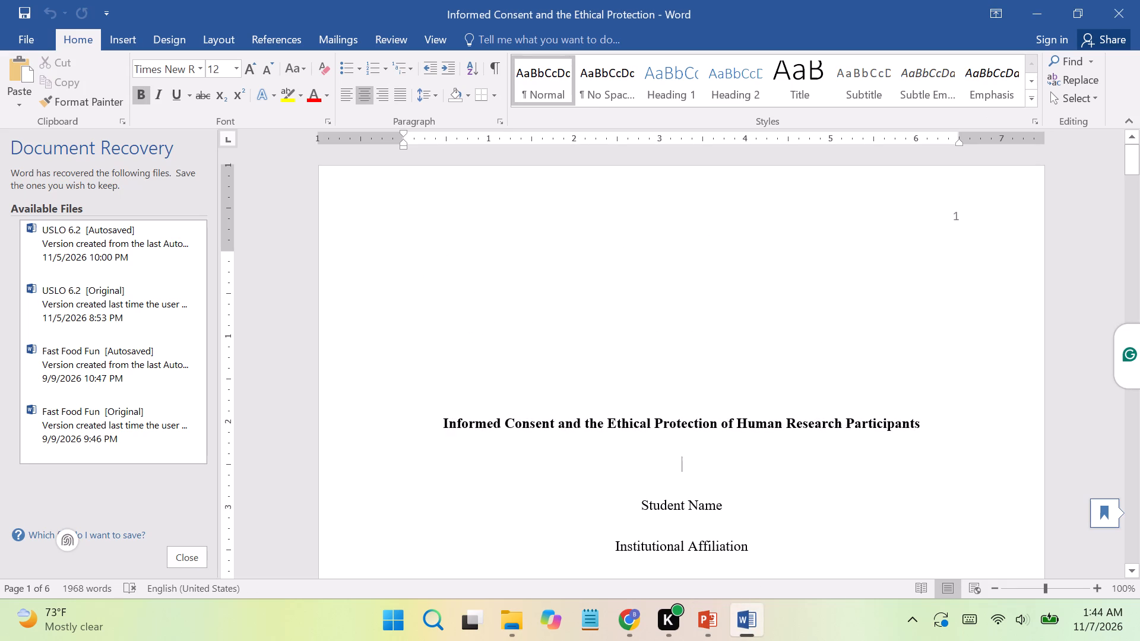
scroll(803, 495, "down", 2)
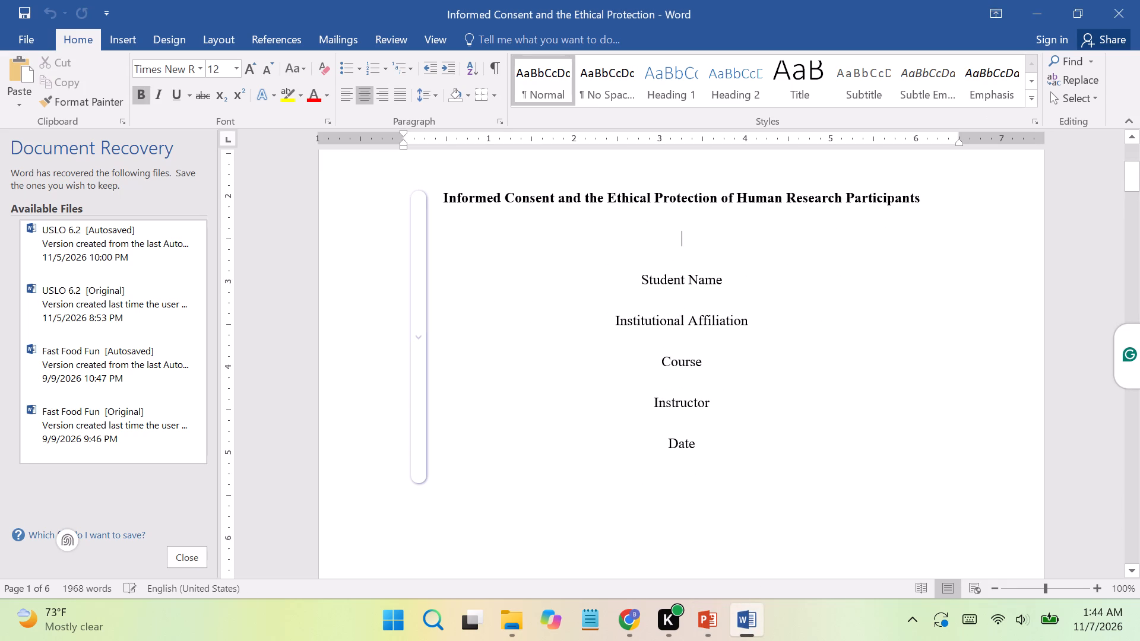
left_click_drag(715, 452, 628, 288)
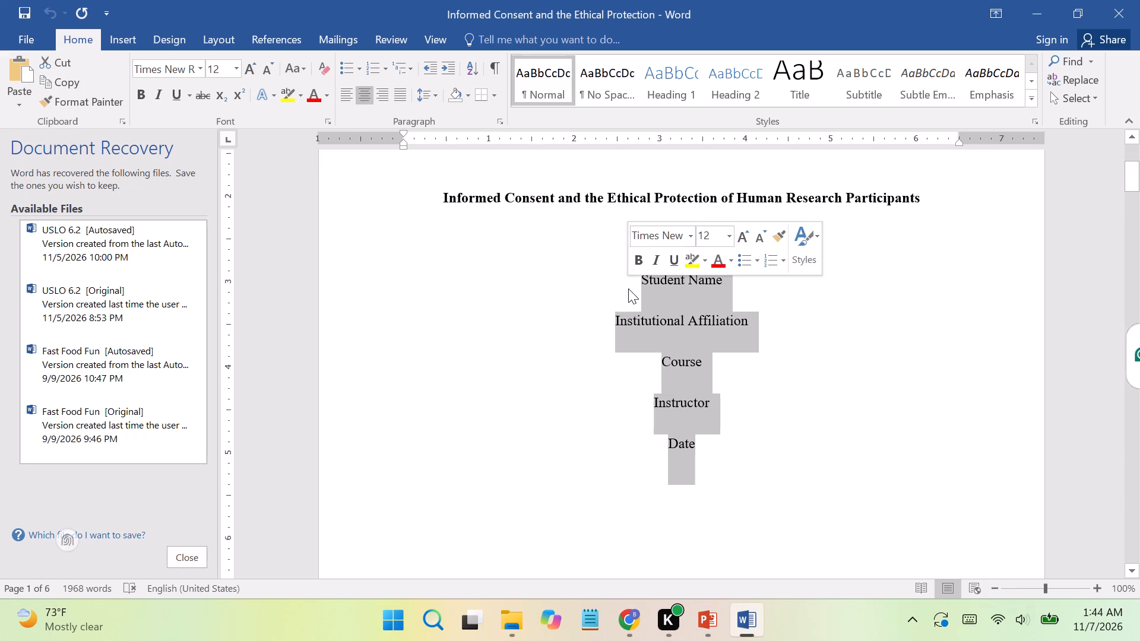
key("ctrl+c")
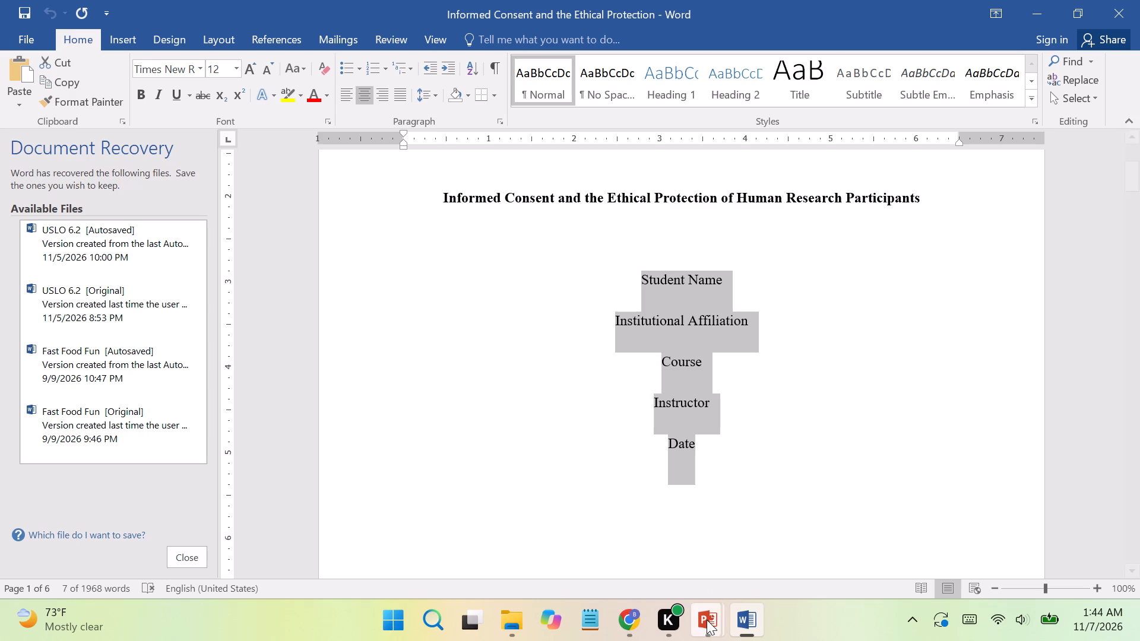
left_click(705, 620)
left_click(775, 544)
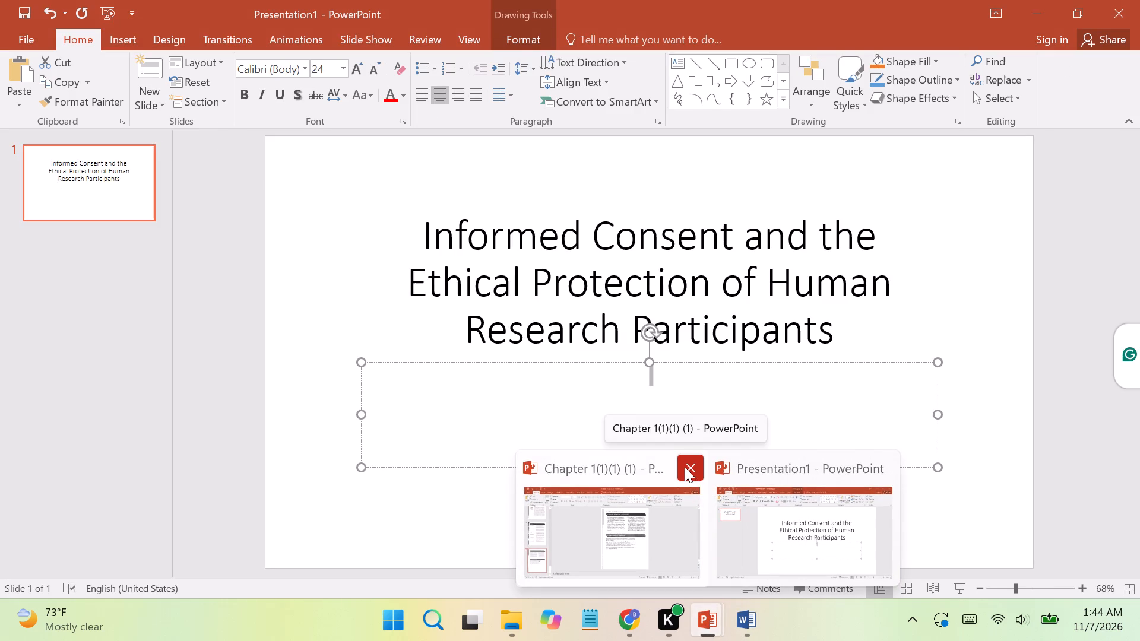
Close the Chapter 1(1)(1) (1) presentation without saving its changes.
left_click(685, 467)
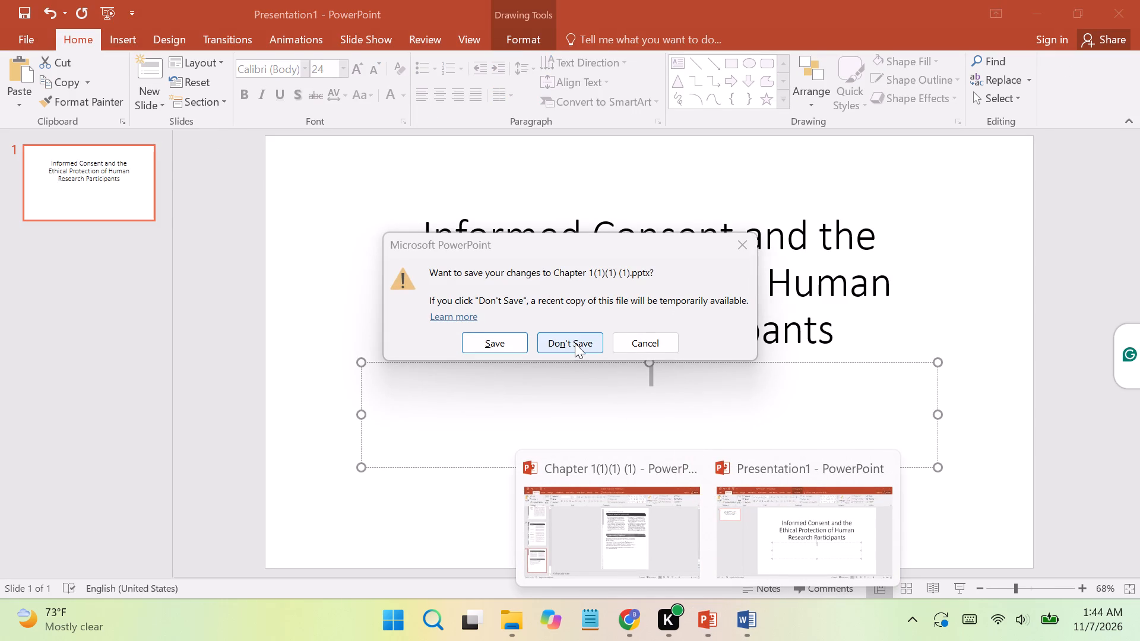
left_click(575, 343)
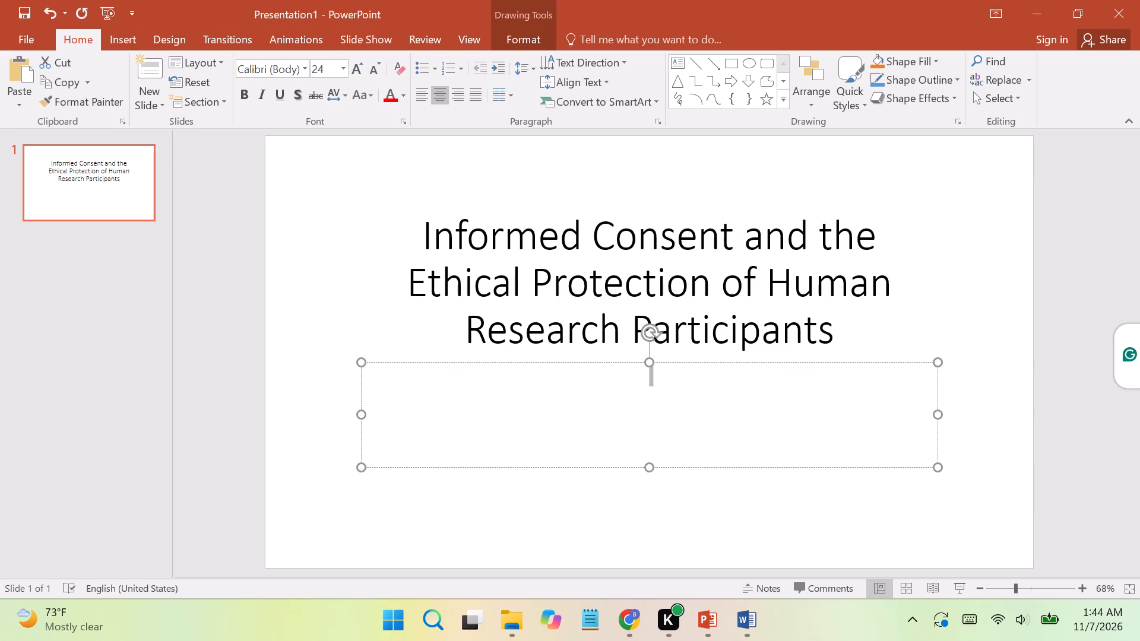
Paste the copied lines from Student Name to Date into the subtitle placeholder of the title slide.
left_click(657, 390)
left_click(657, 390)
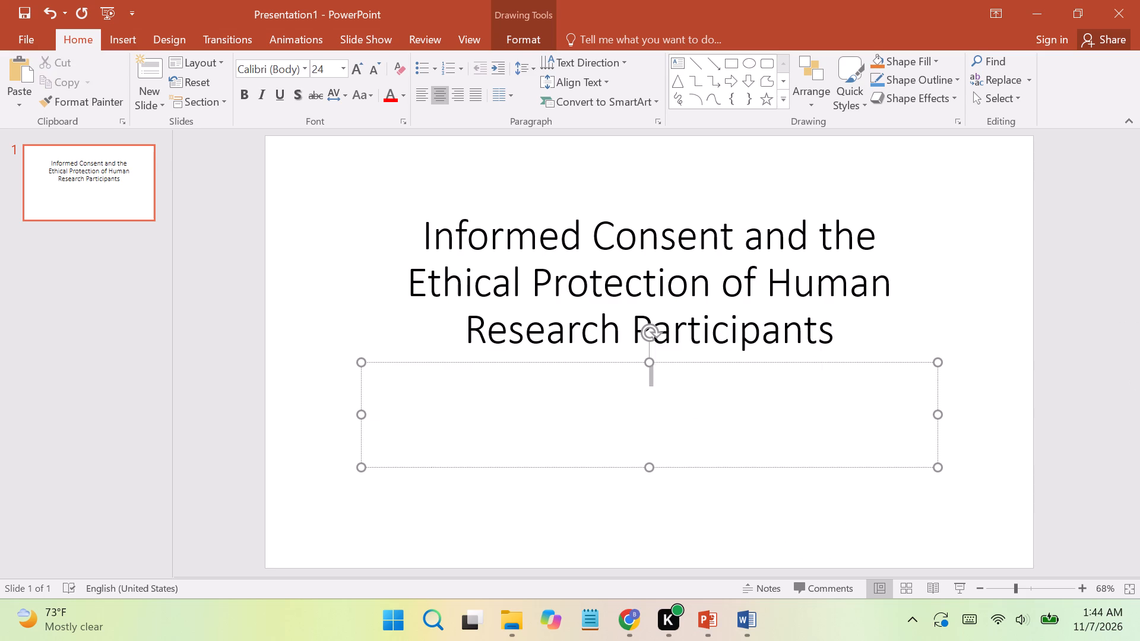
left_click(657, 390)
left_click(657, 390)
key("ctrl+v")
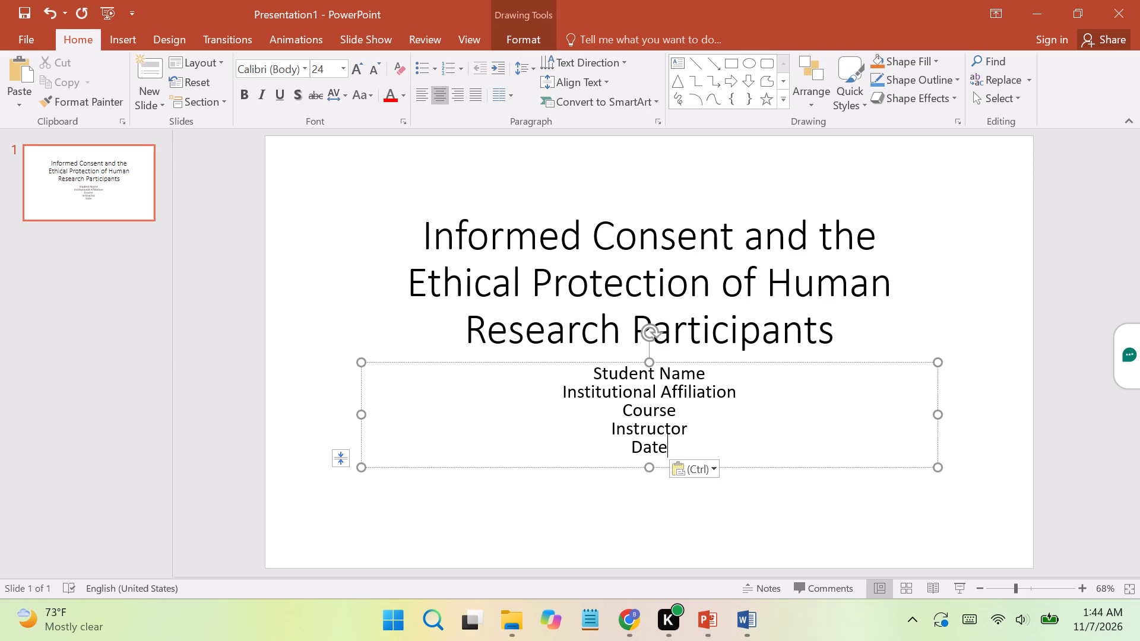
left_click(945, 296)
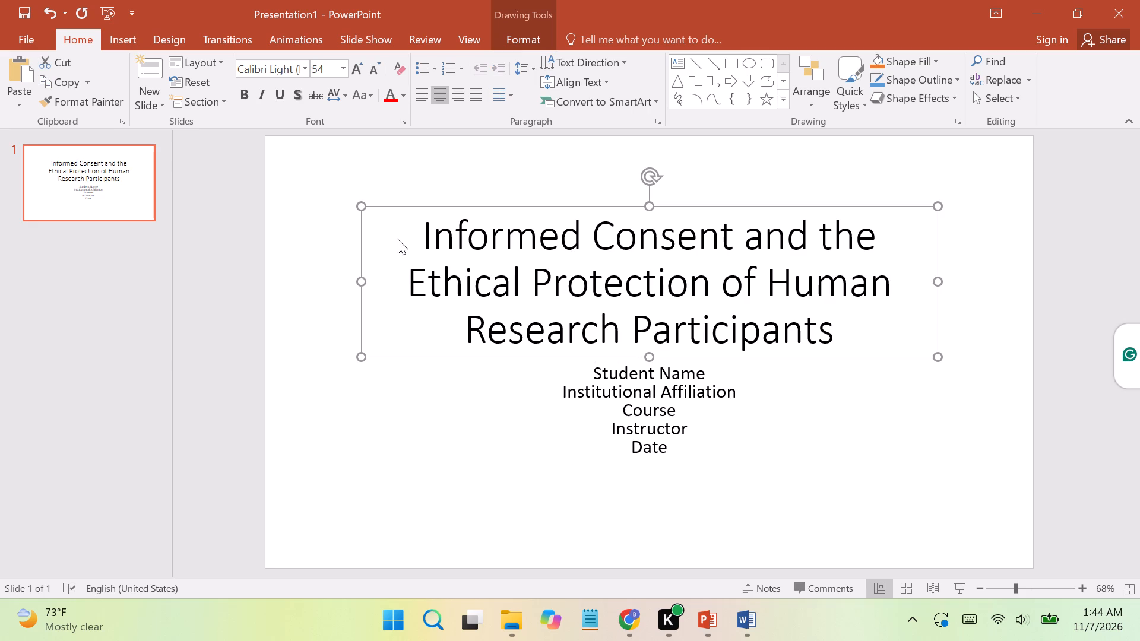
Add a second slide with the Title and Content layout.
left_click(159, 101)
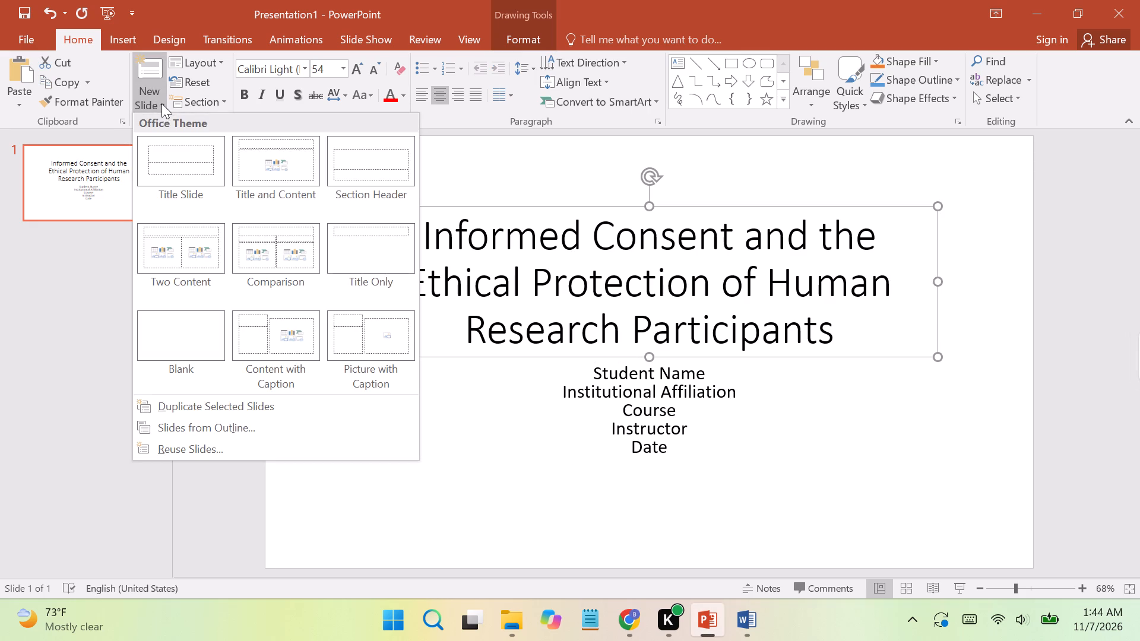
left_click(293, 157)
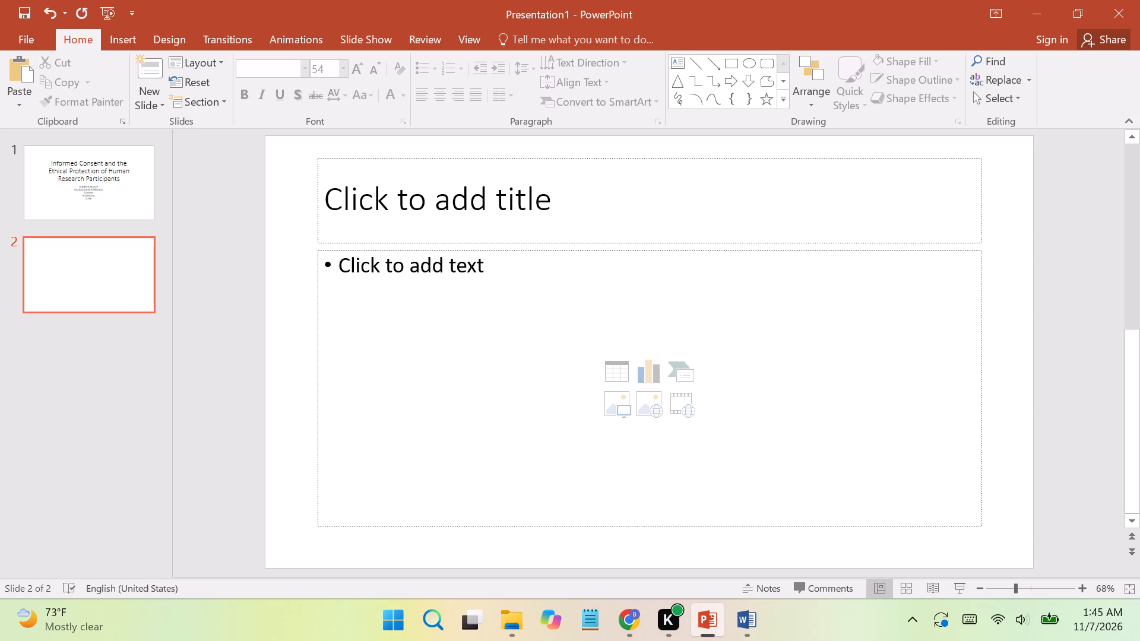
Copy the "Introduction" heading from the Word paper into the title placeholder of slide 2 in PowerPoint.
left_click(382, 204)
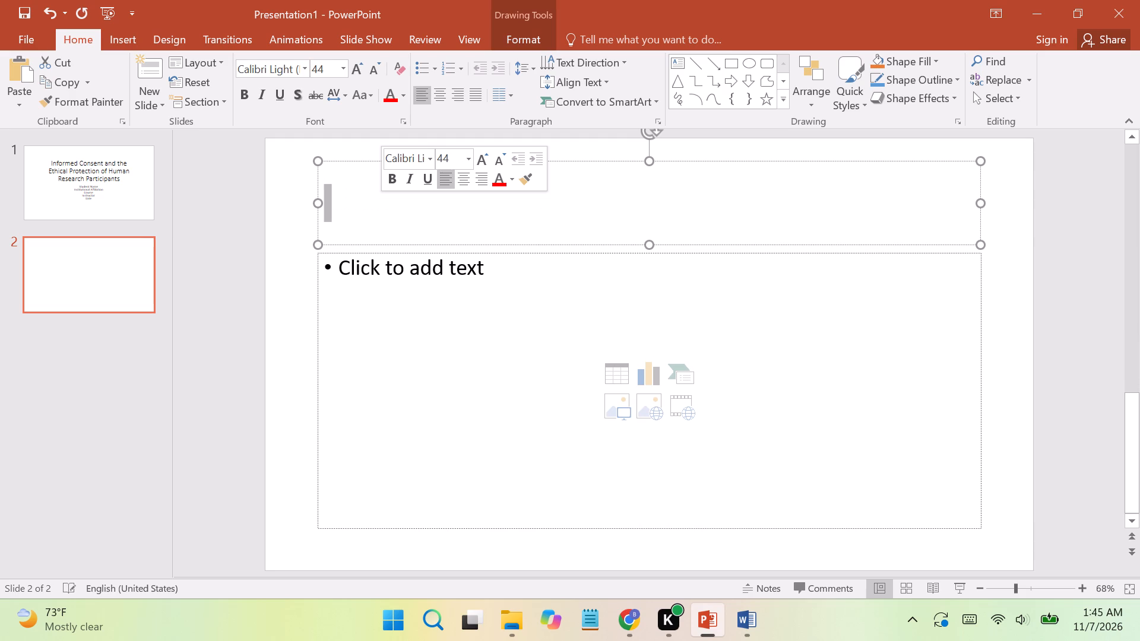
left_click(382, 204)
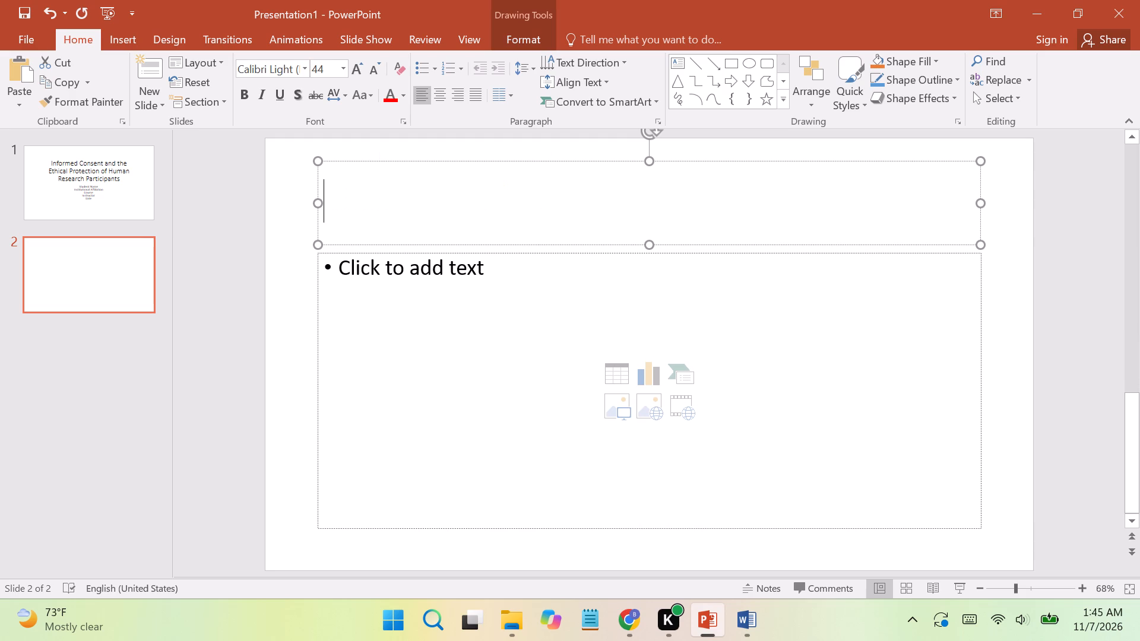
left_click(382, 204)
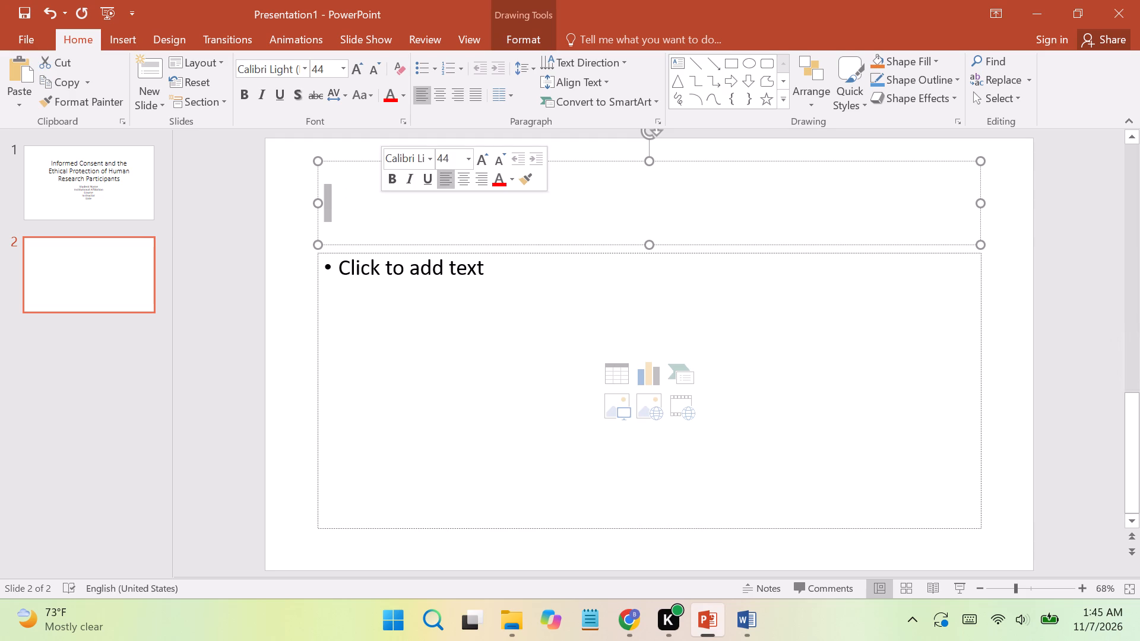
left_click(385, 210)
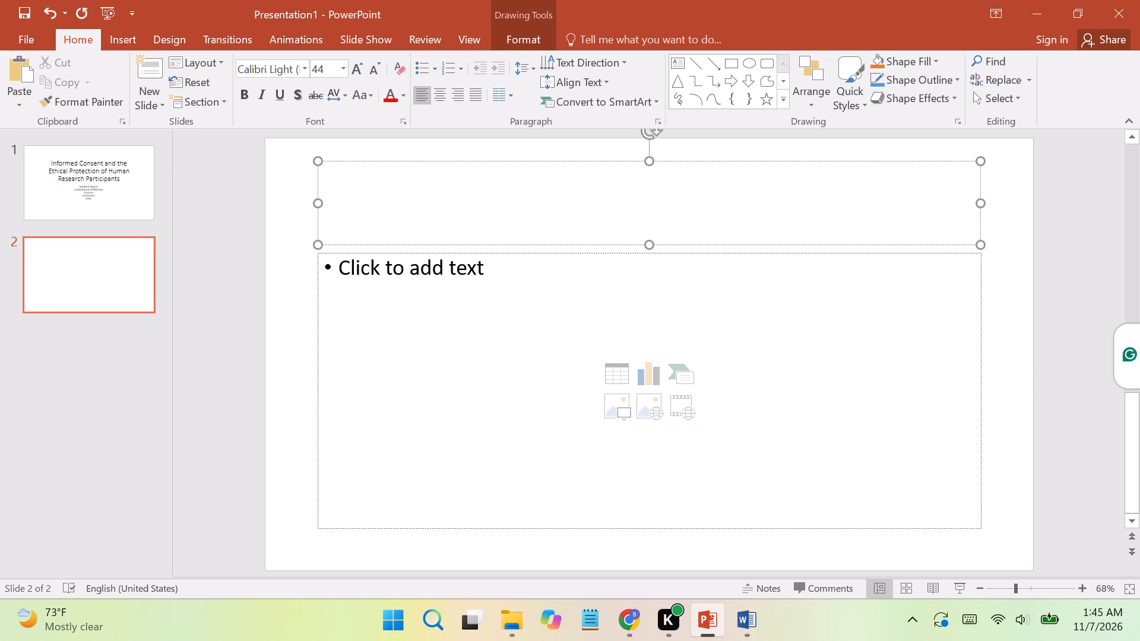
left_click(372, 199)
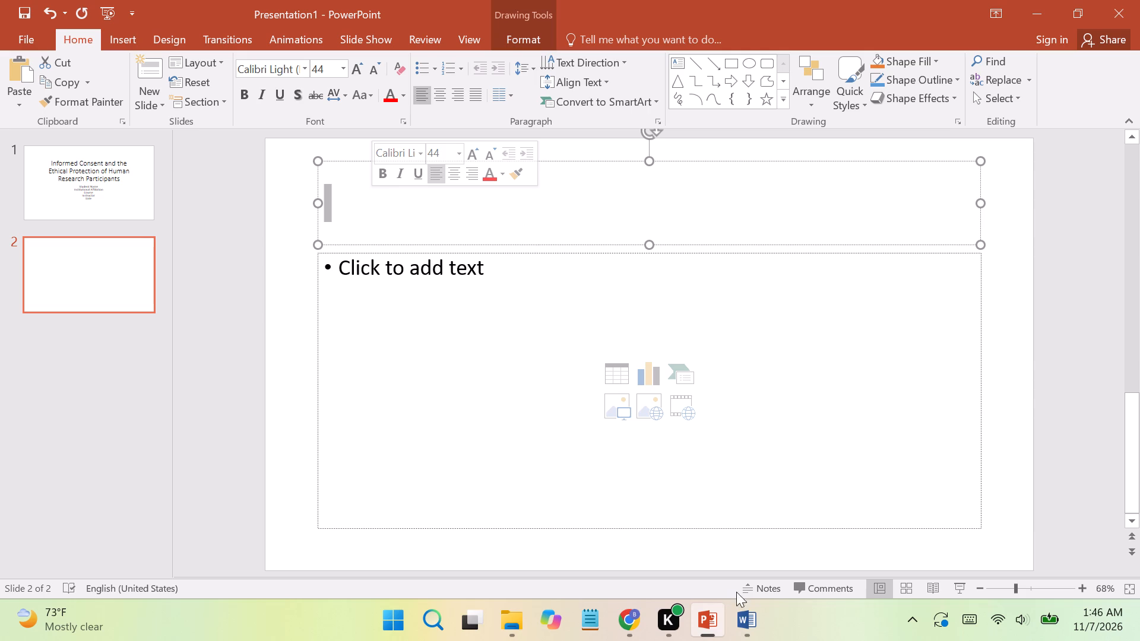
left_click(750, 621)
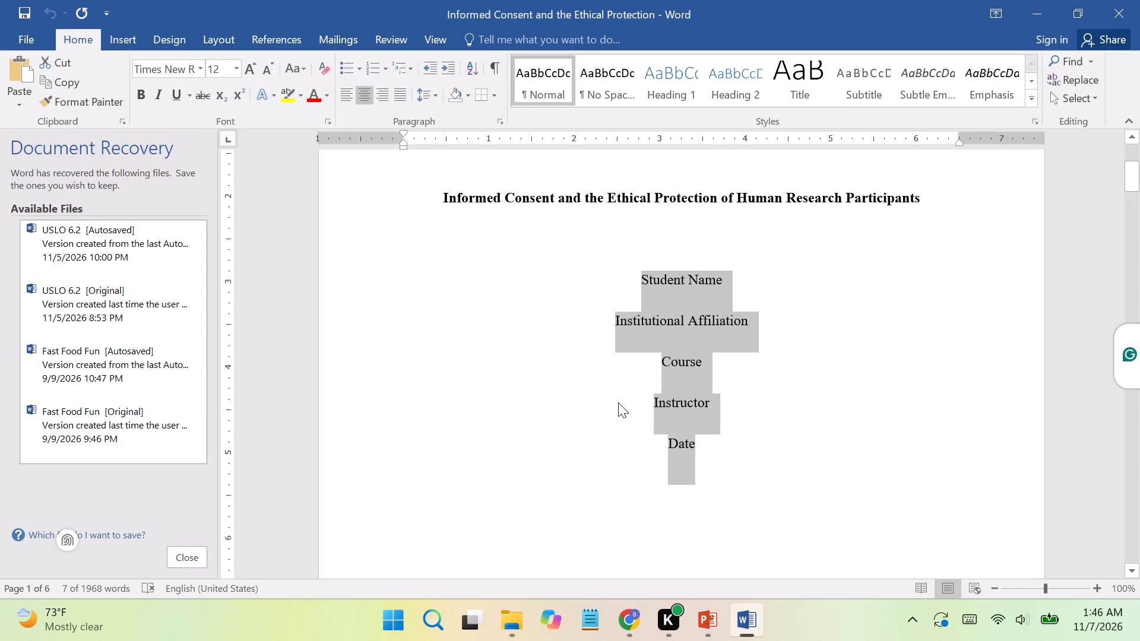
scroll(618, 402, "down", 4)
scroll(618, 402, "up", 2)
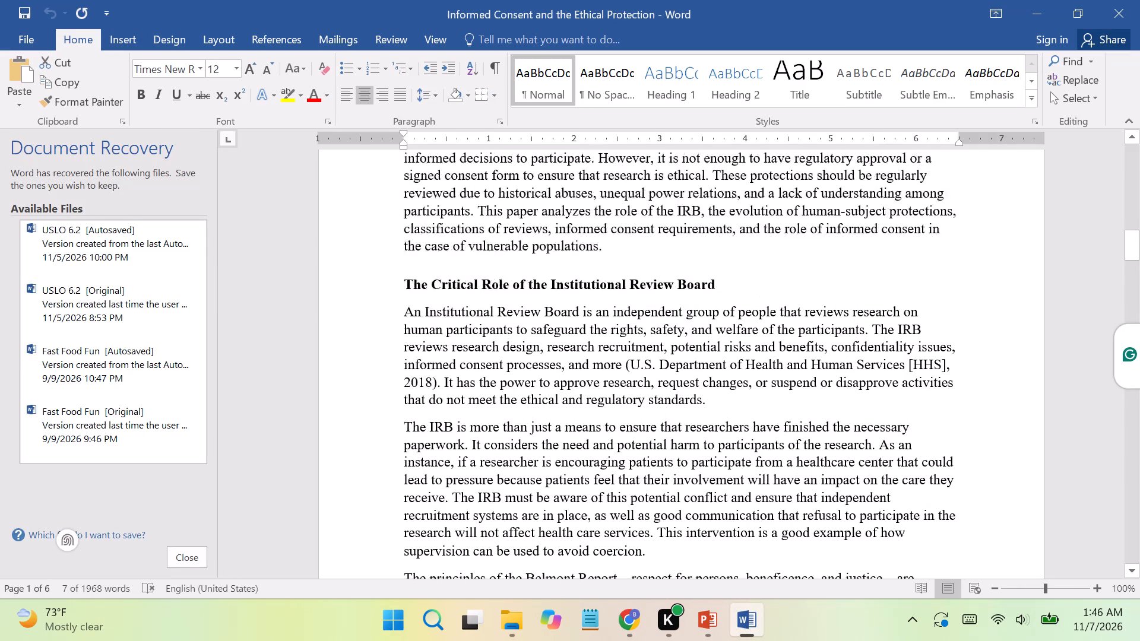
scroll(618, 402, "up", 2)
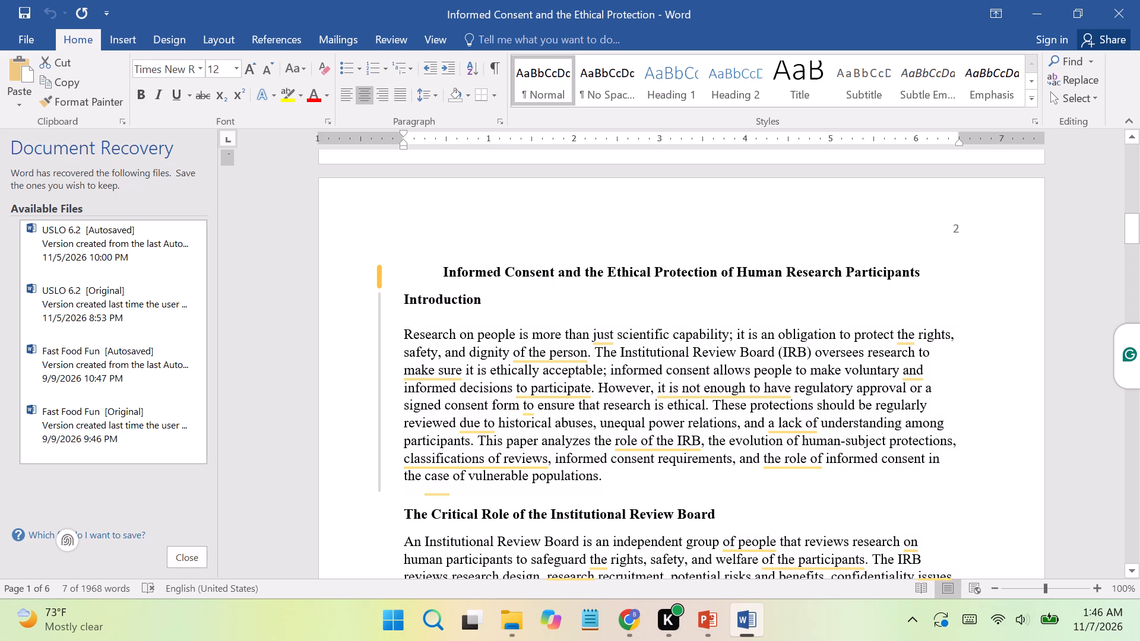
left_click_drag(403, 302, 484, 303)
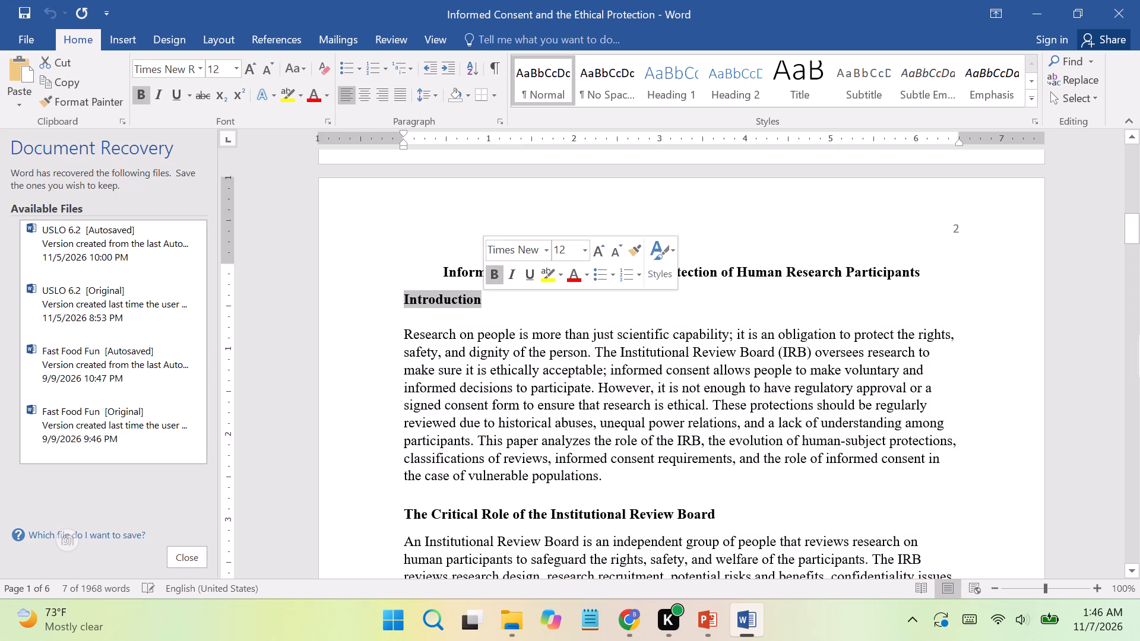
key("ctrl+c")
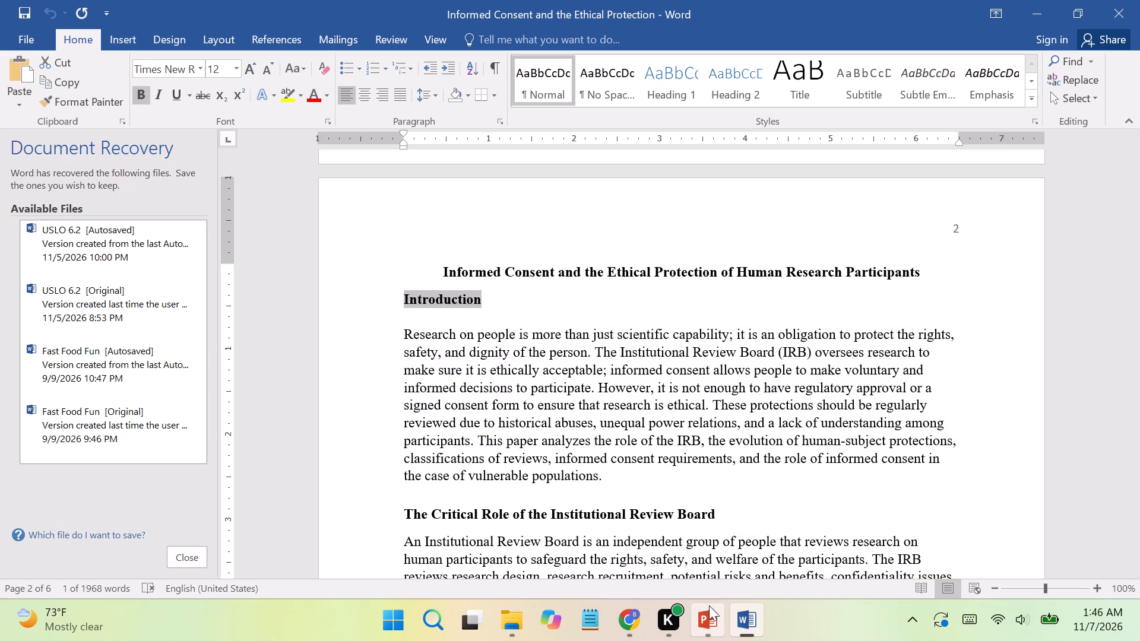
left_click(709, 610)
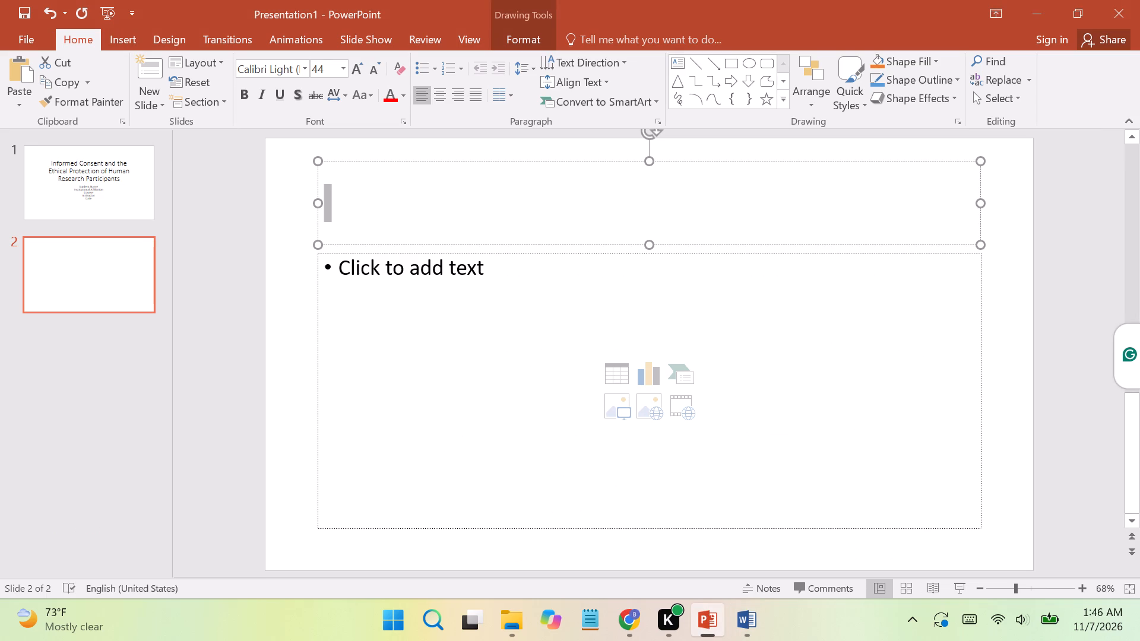
left_click(364, 204)
left_click(364, 204)
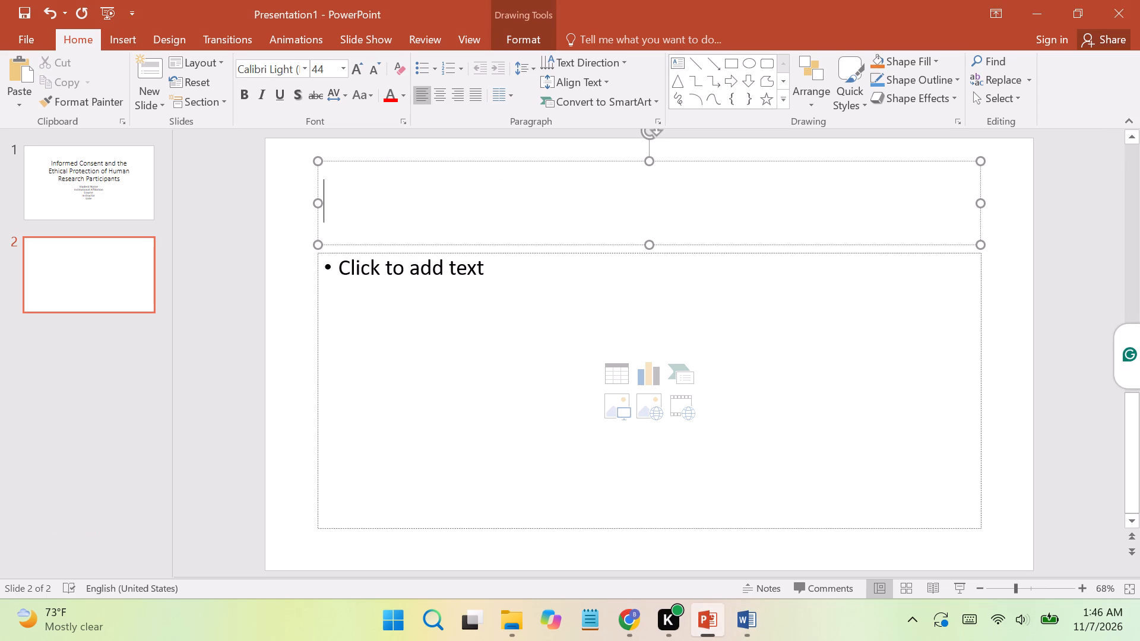
key("ctrl+v")
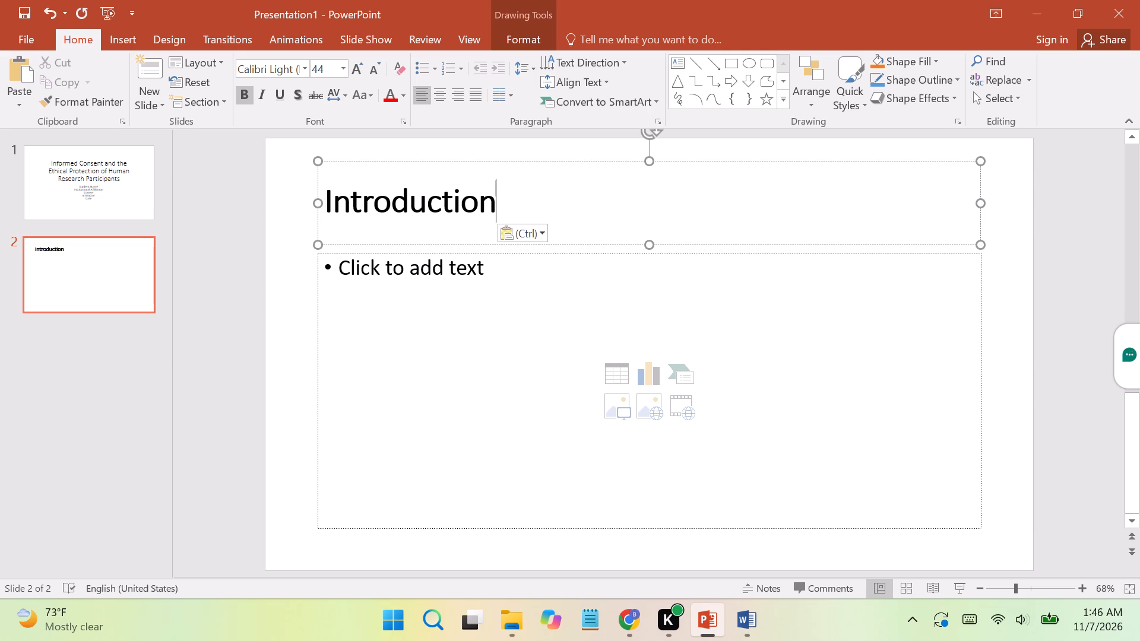
Copy the first three sentences of the Introduction paragraph from the Word paper into the content placeholder of slide 2 in PowerPoint.
left_click(487, 268)
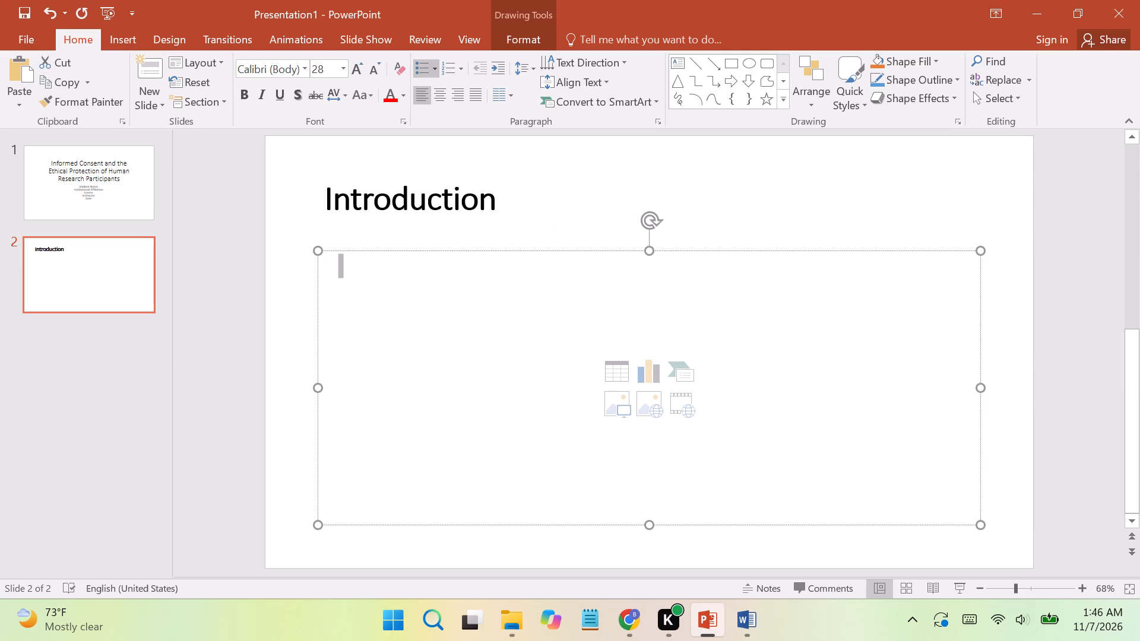
left_click(749, 615)
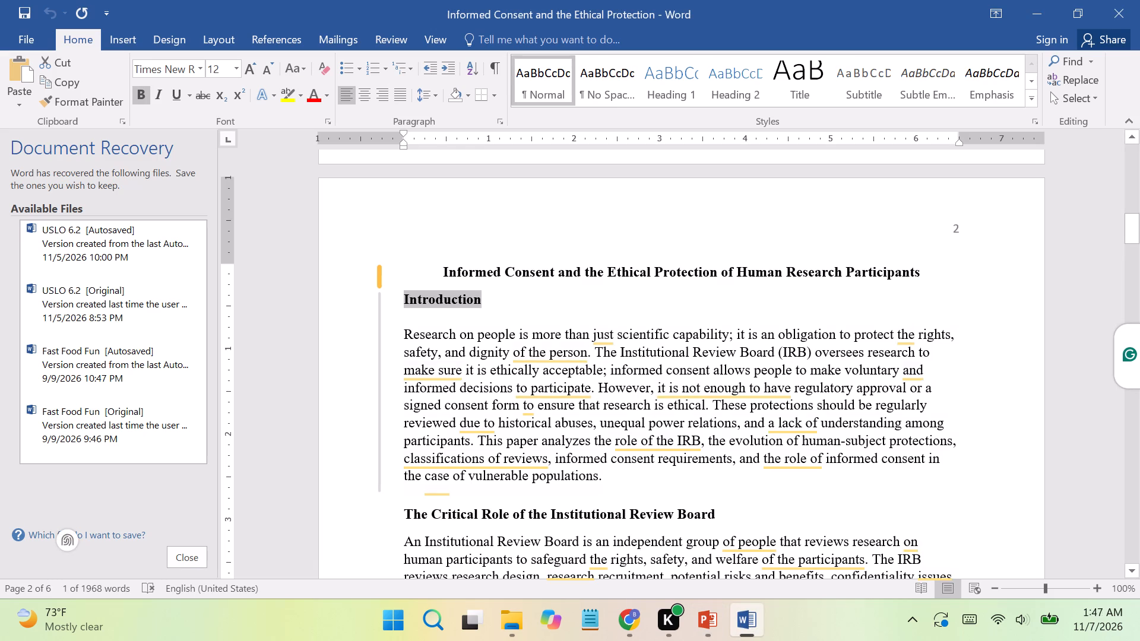
left_click_drag(707, 408, 402, 339)
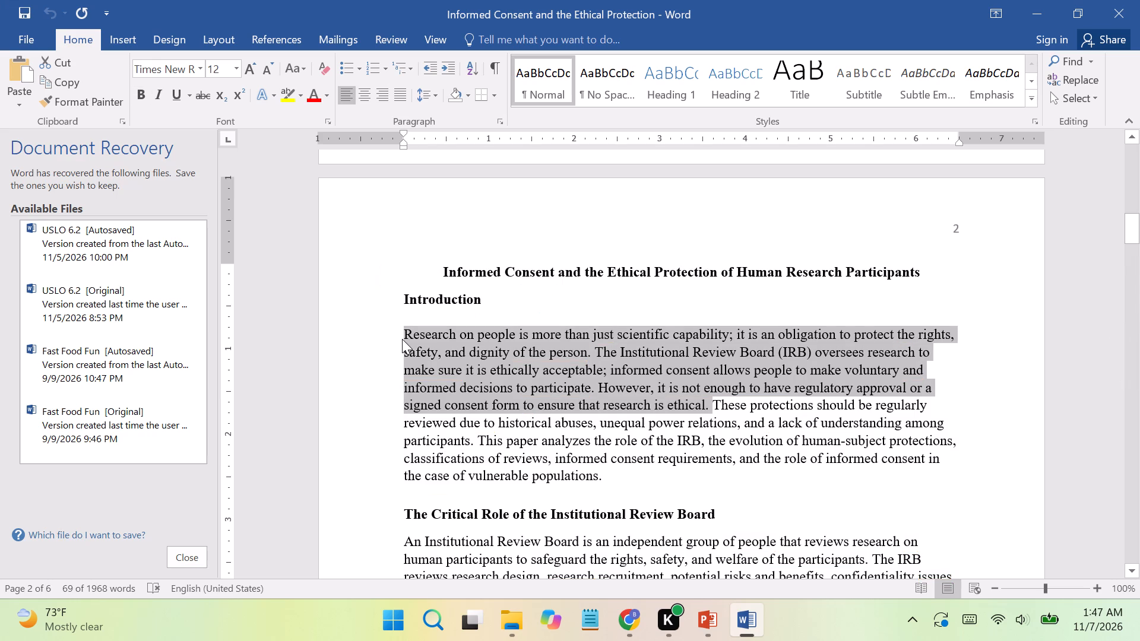
key("ctrl+c")
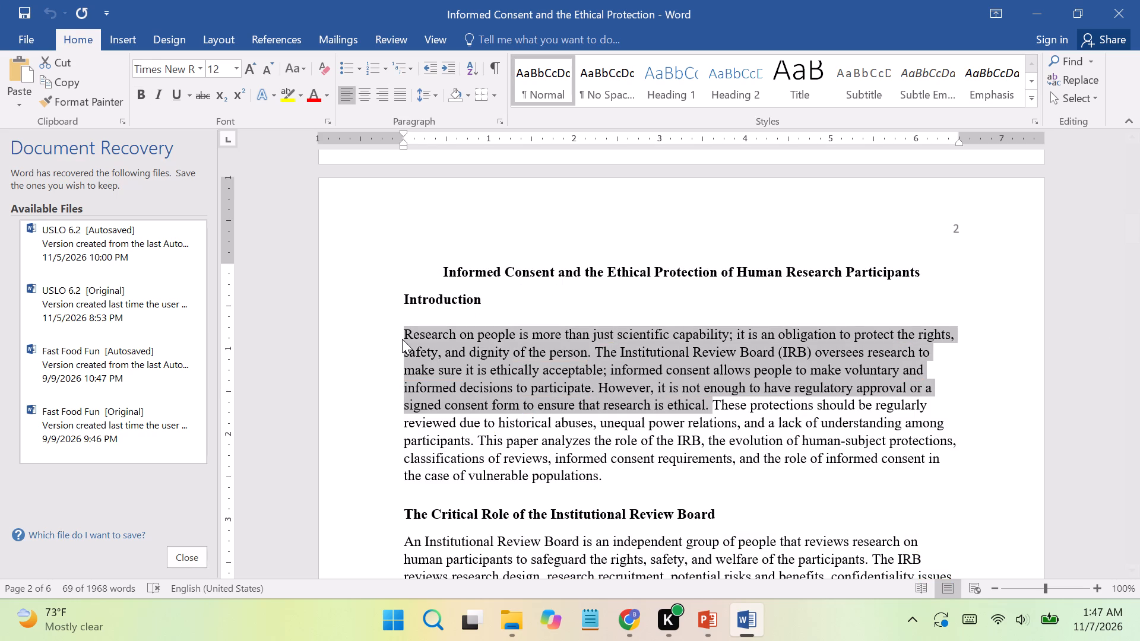
left_click(712, 615)
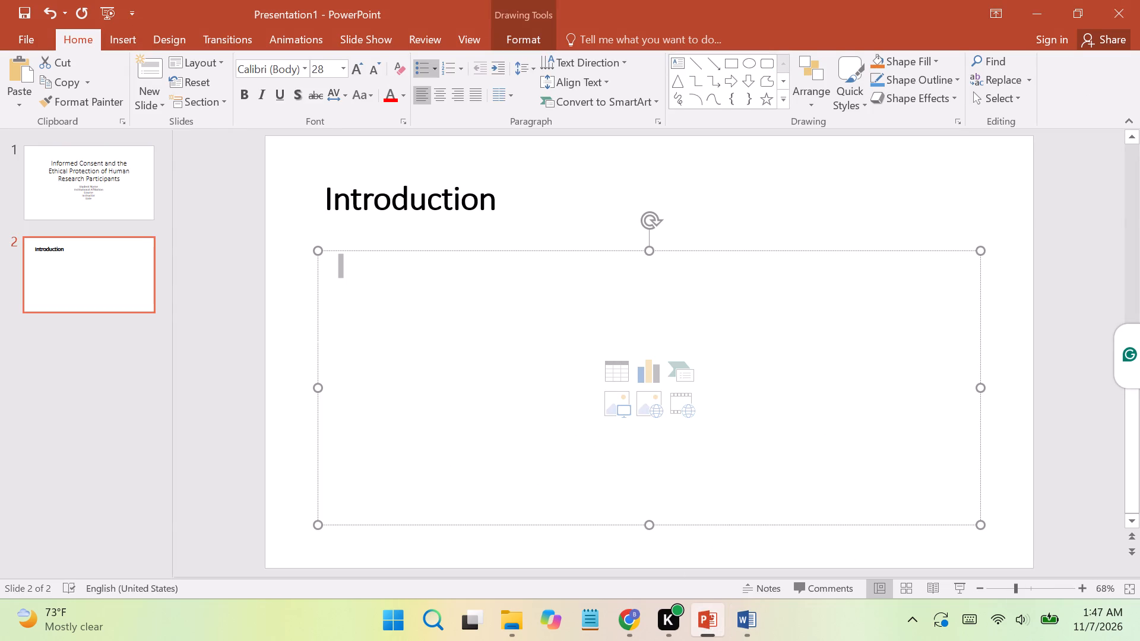
left_click(369, 268)
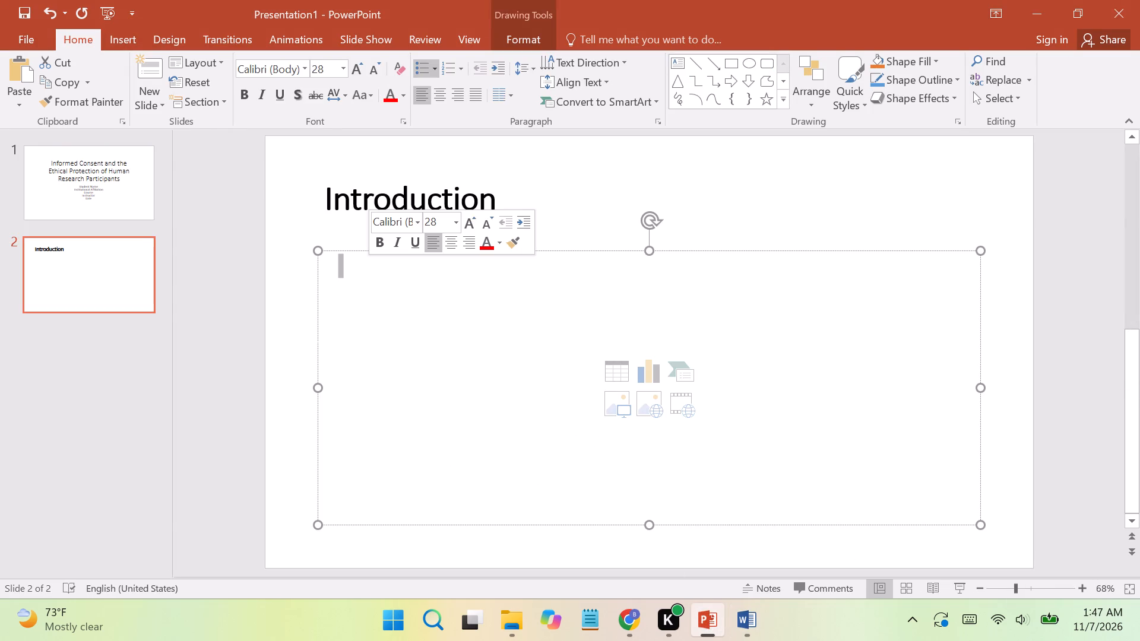
left_click(369, 268)
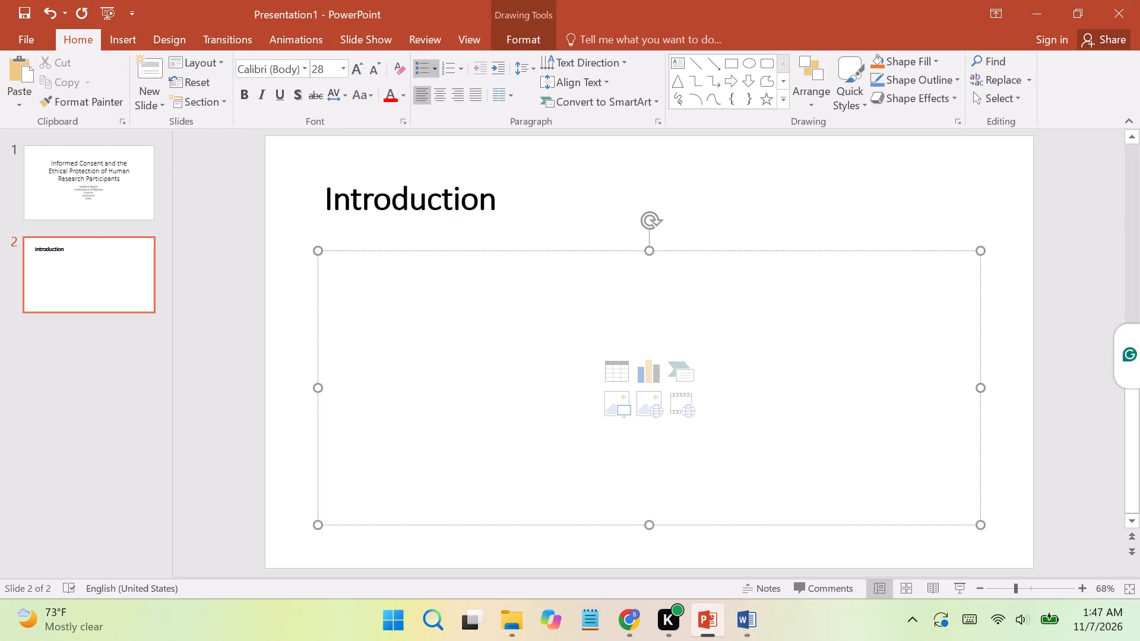
left_click(357, 266)
left_click(357, 266)
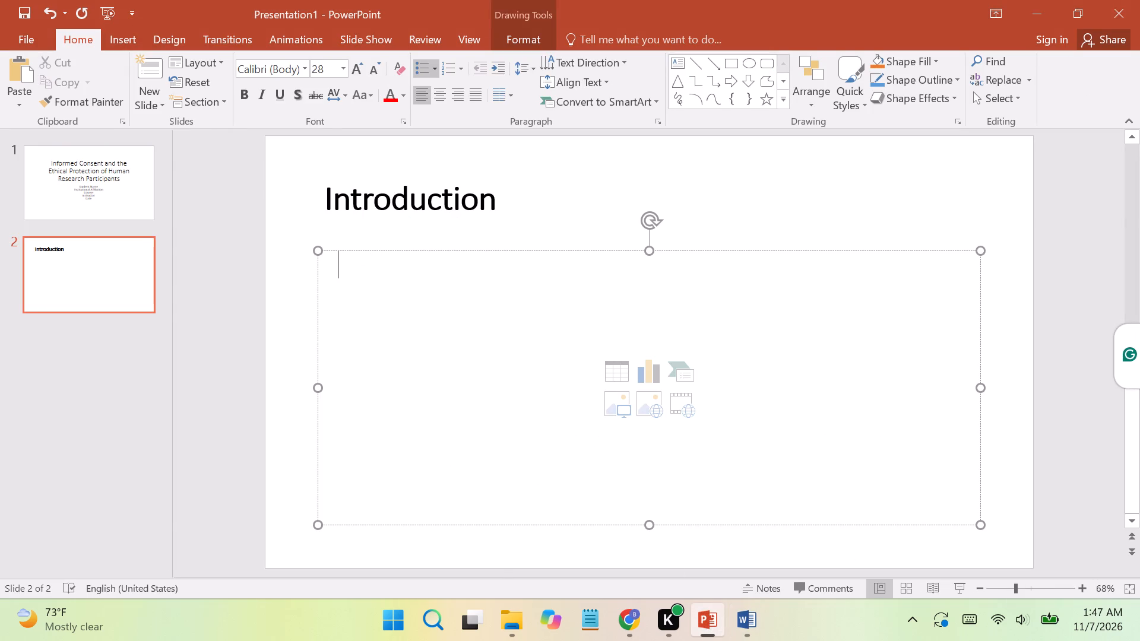
right_click(357, 266)
left_click(473, 308)
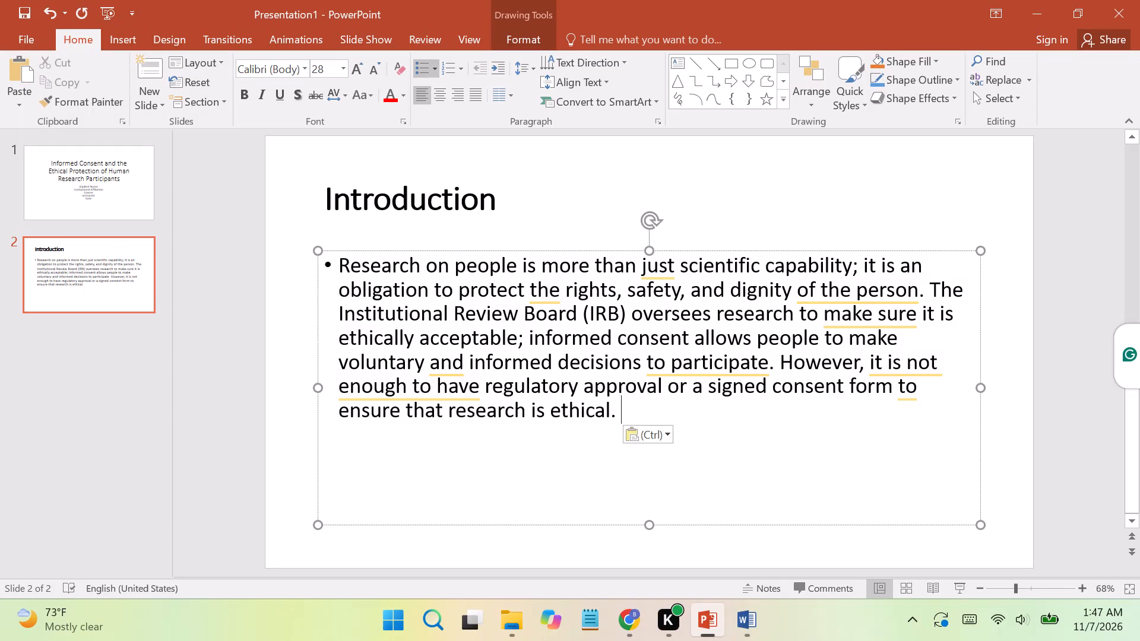
left_click(997, 348)
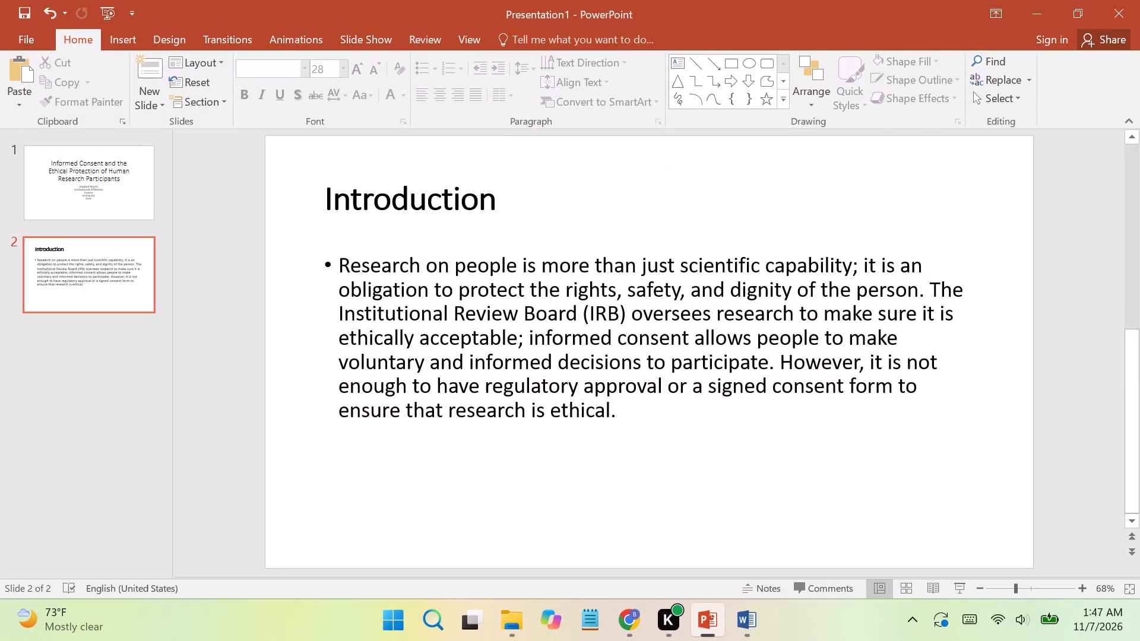
Add a third slide with the Title and Content layout.
left_click(154, 103)
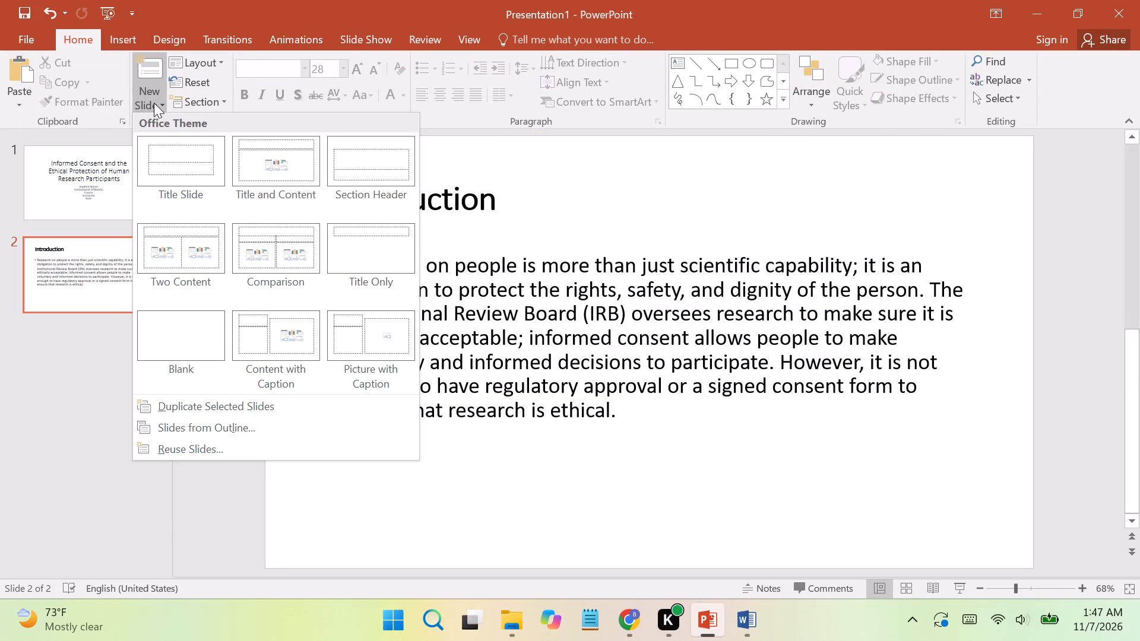
left_click(300, 162)
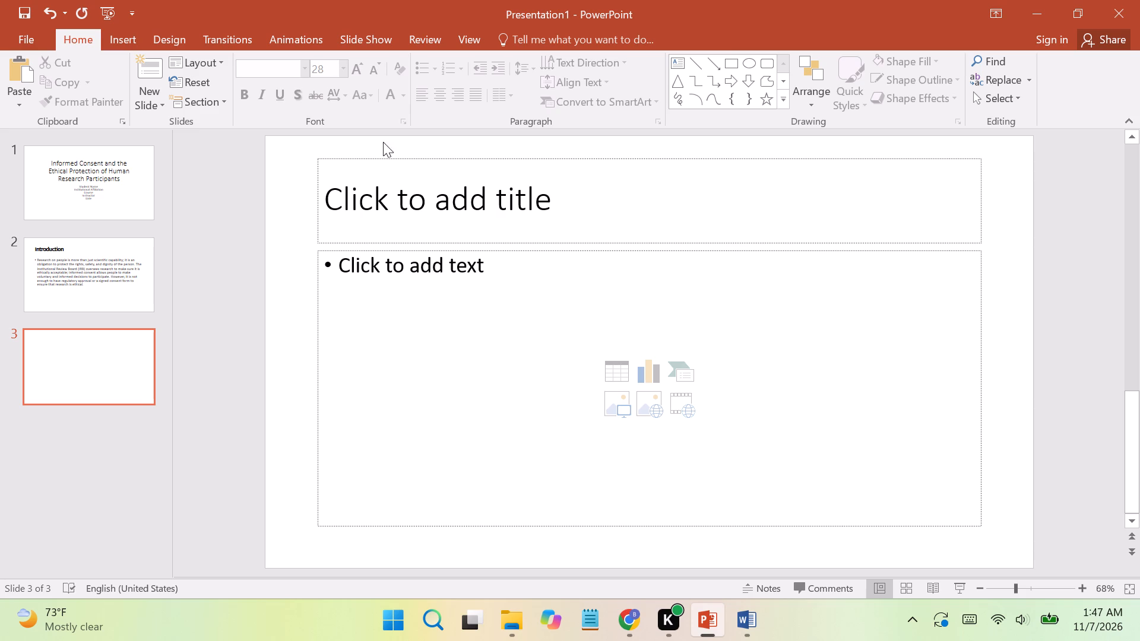
Copy the heading "The Critical Role of the Institutional Review Board" from the Word paper into slide 3's title placeholder in PowerPoint as text only.
left_click(569, 197)
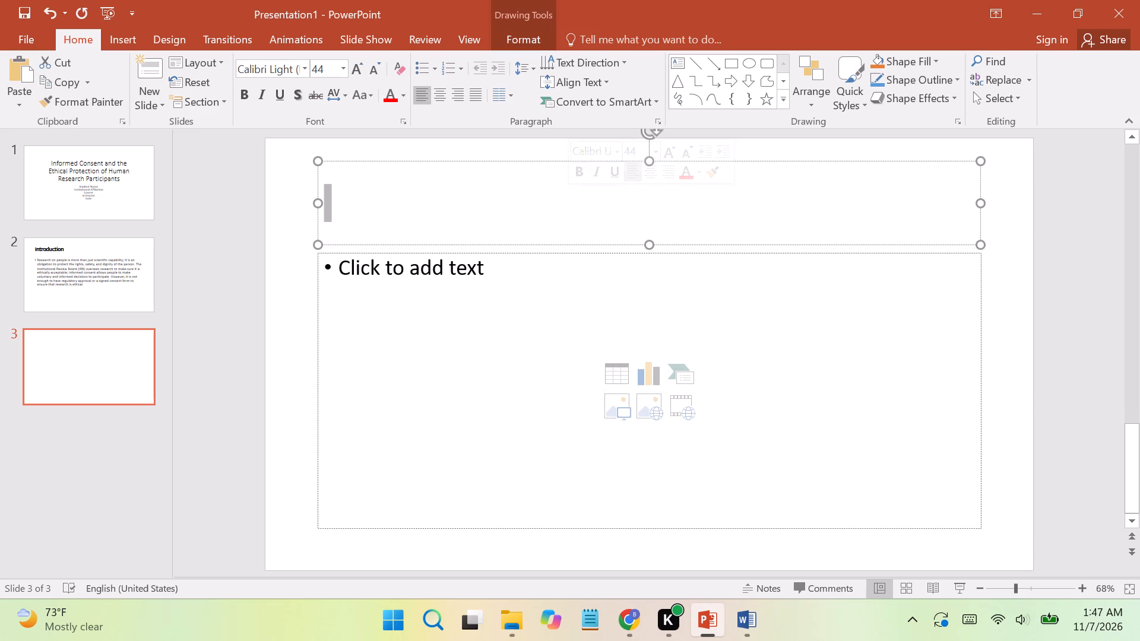
left_click(433, 212)
left_click(433, 212)
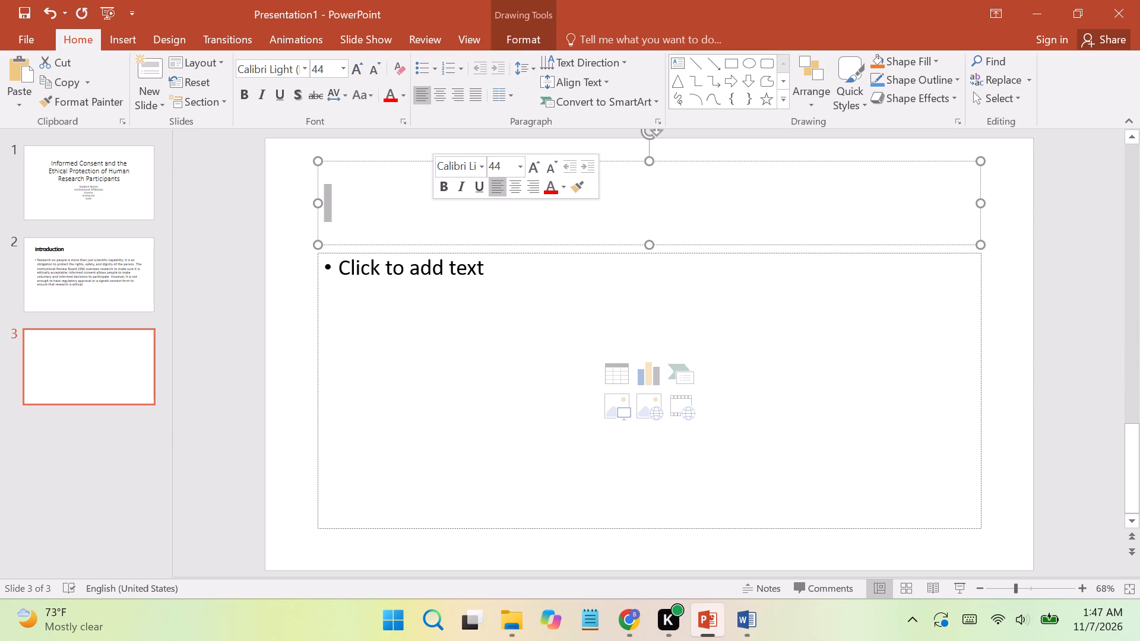
left_click(433, 212)
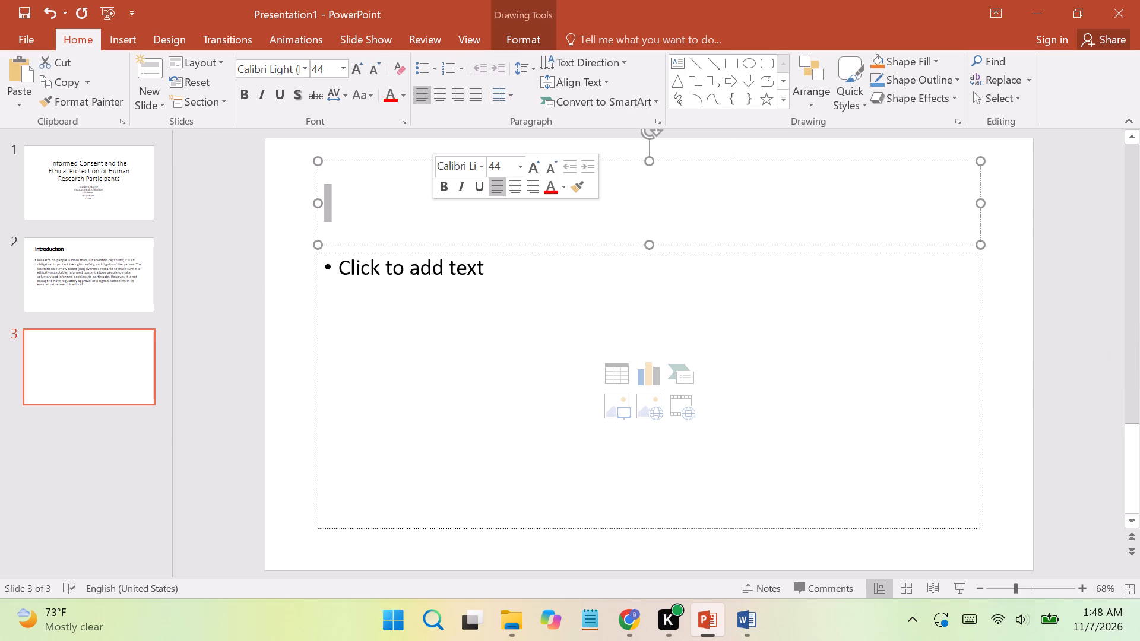
left_click(433, 212)
left_click(433, 212)
left_click(748, 615)
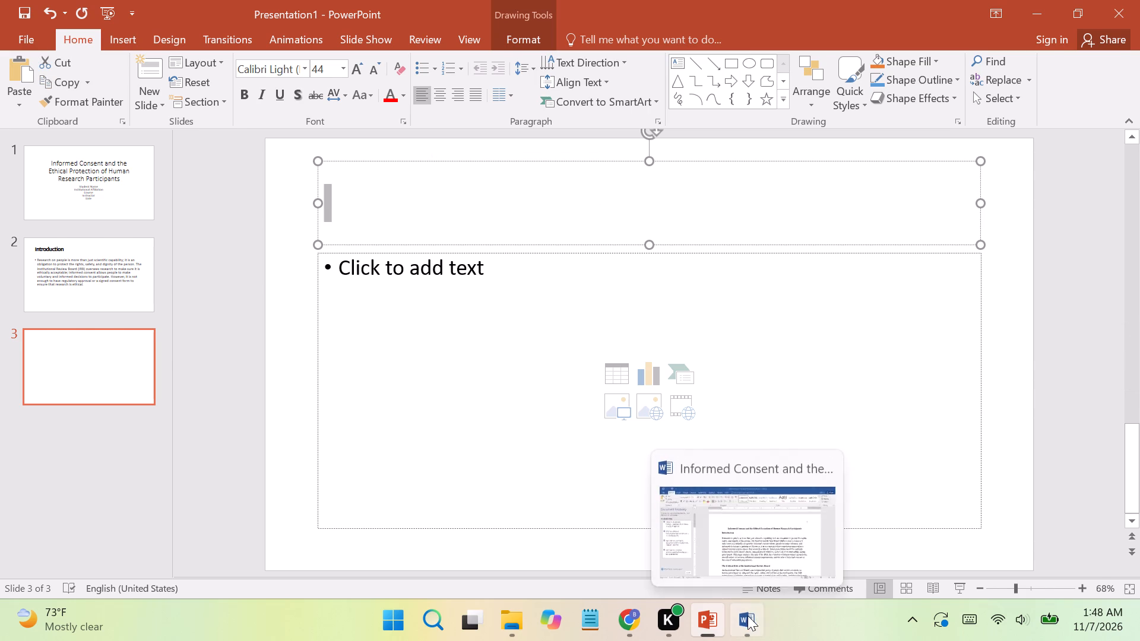
scroll(642, 462, "down", 1)
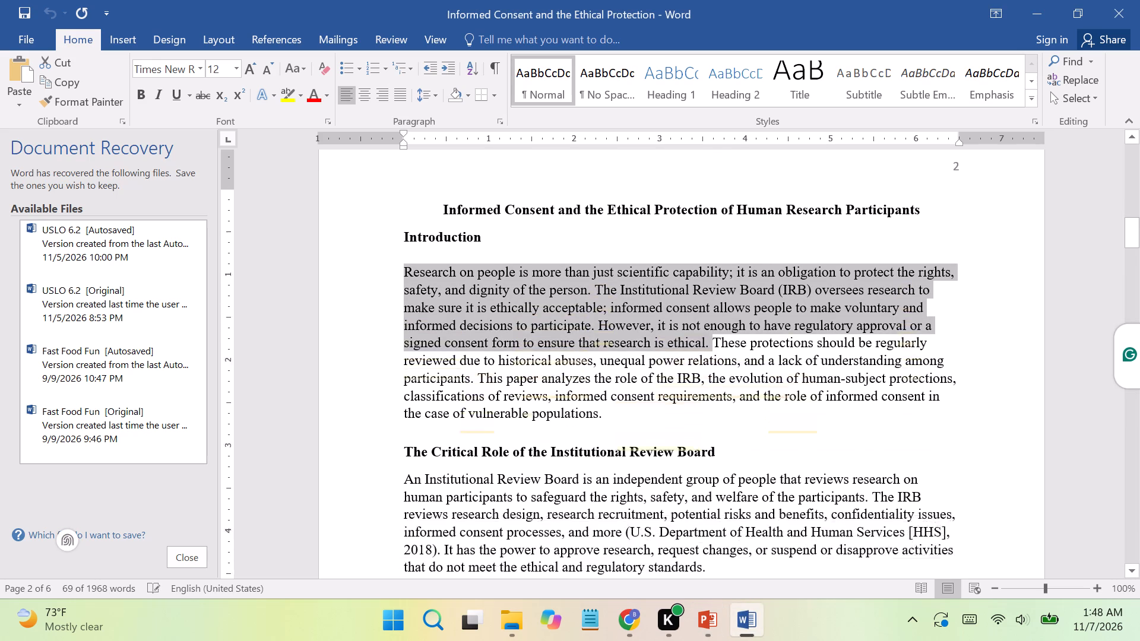
scroll(642, 462, "down", 1)
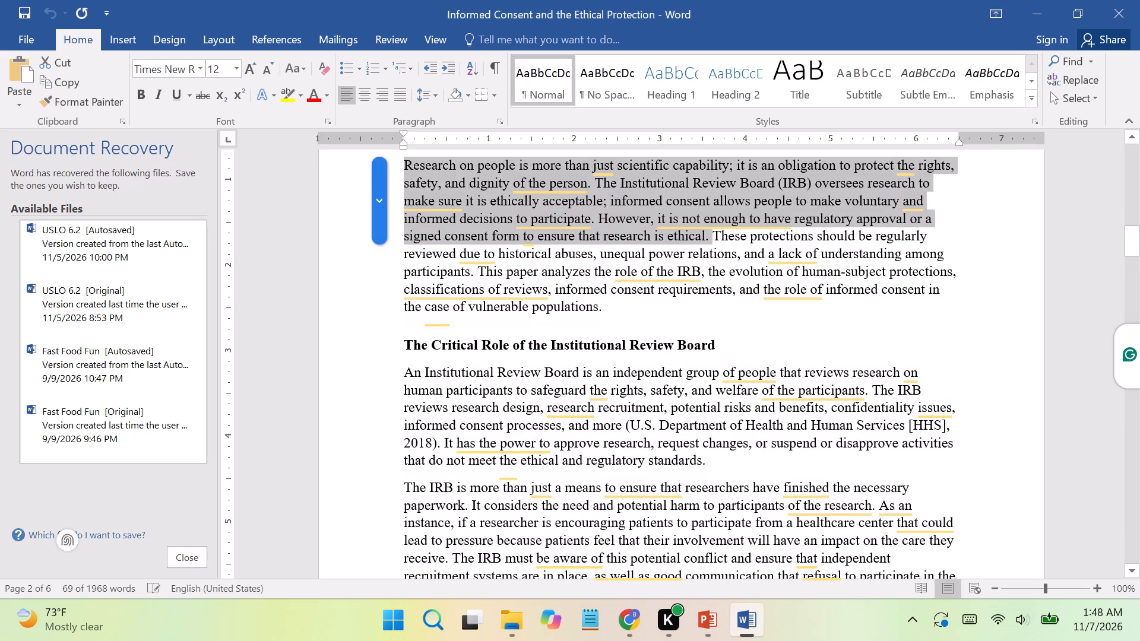
left_click_drag(403, 342, 609, 351)
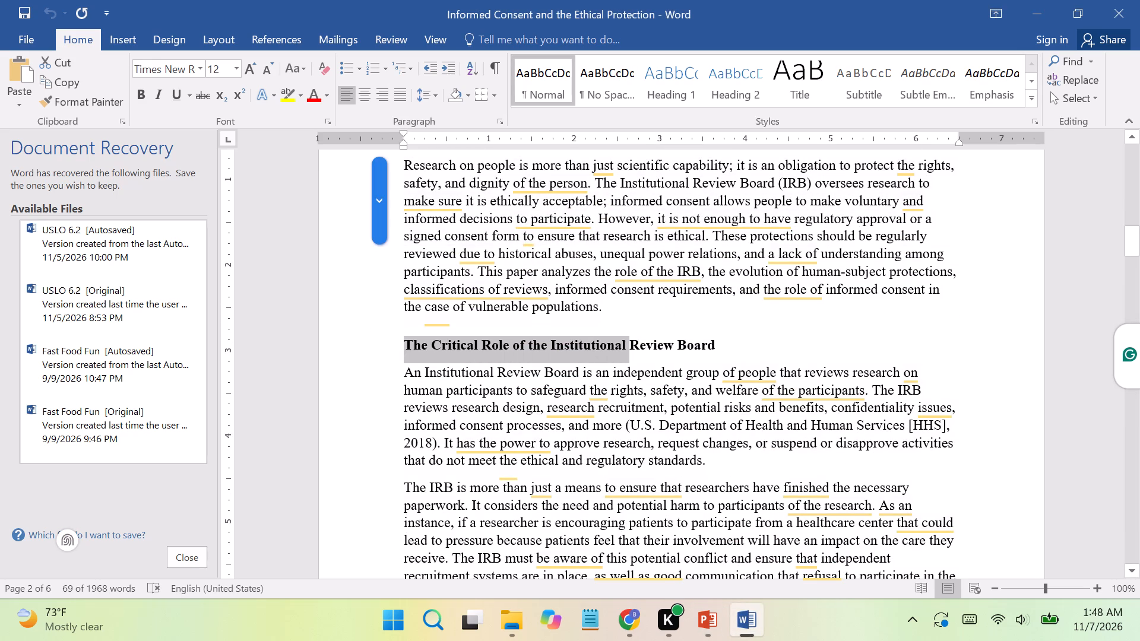
left_click_drag(609, 351, 707, 339)
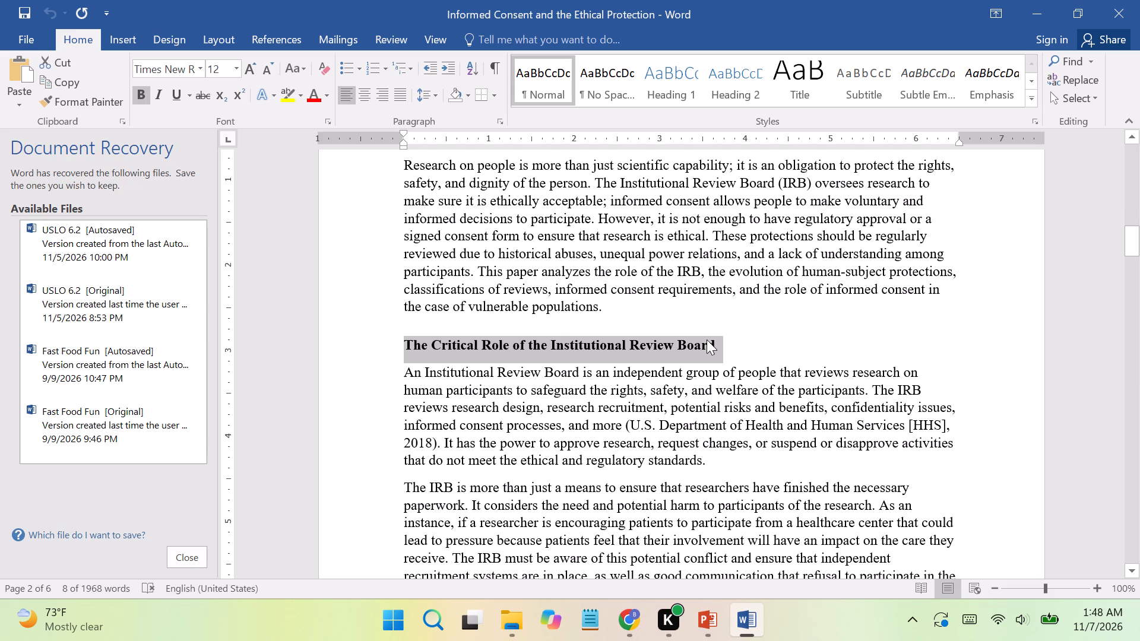
key("ctrl+c")
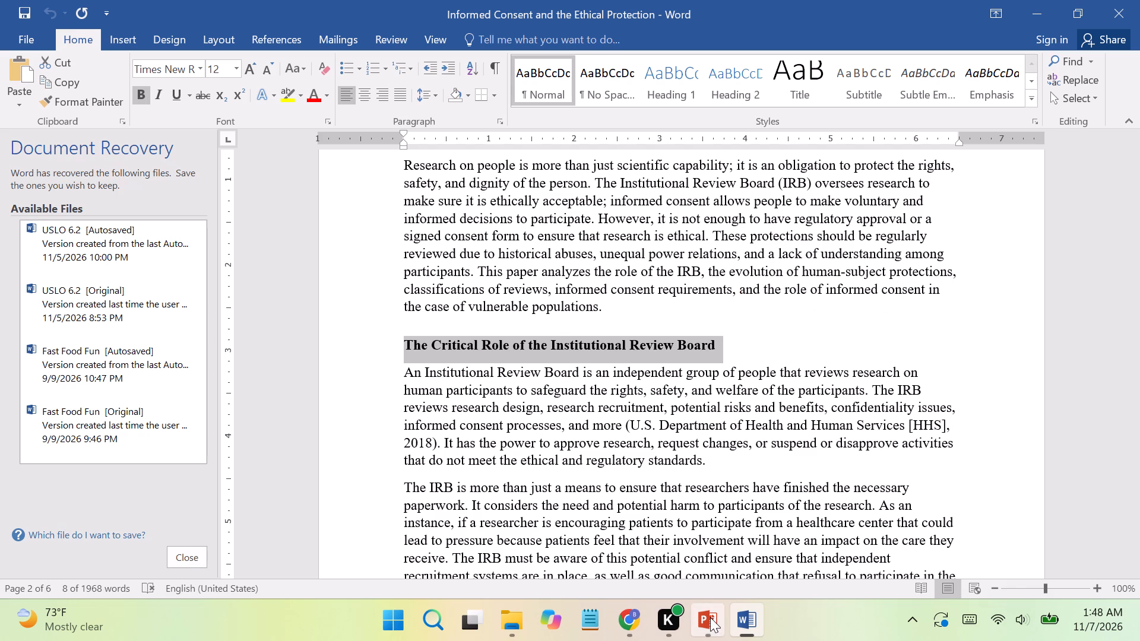
left_click(710, 617)
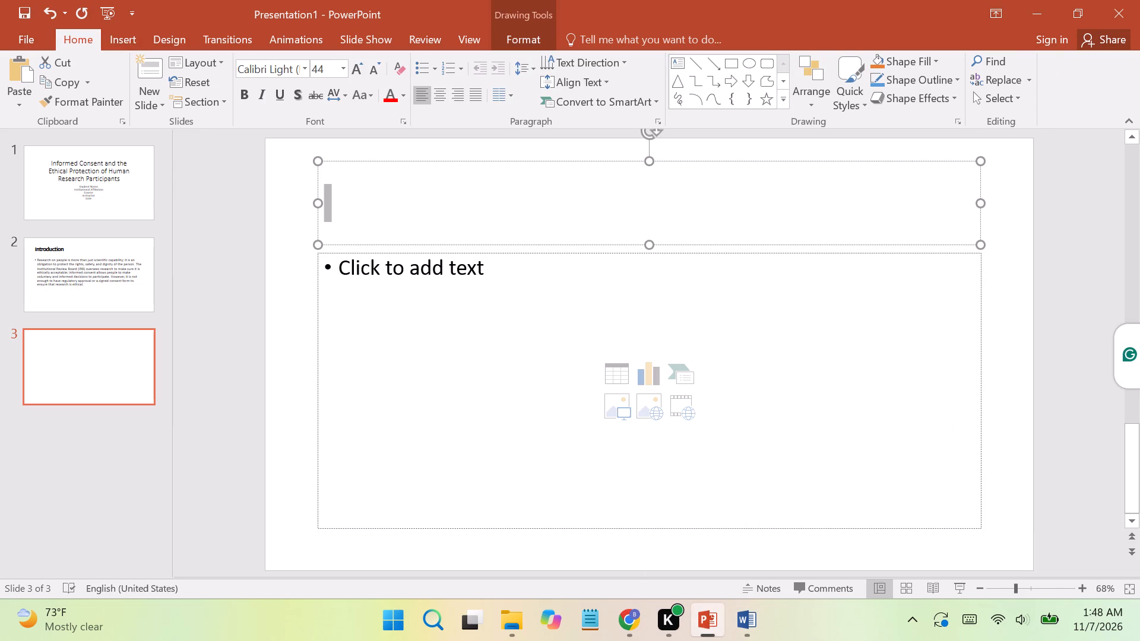
left_click(351, 210)
left_click(351, 210)
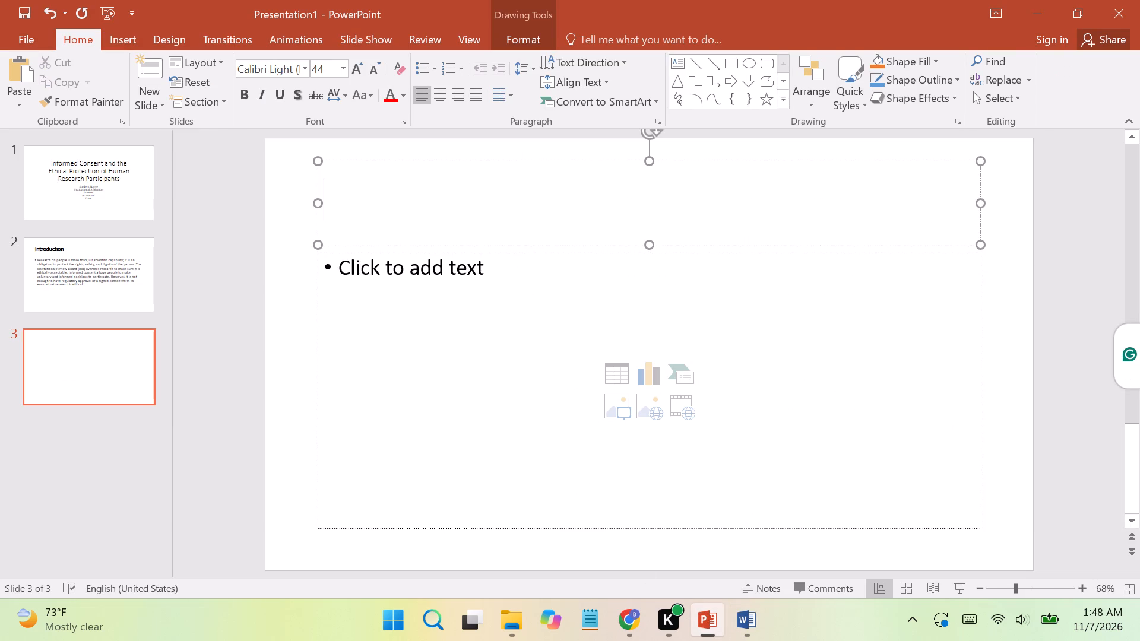
right_click(339, 198)
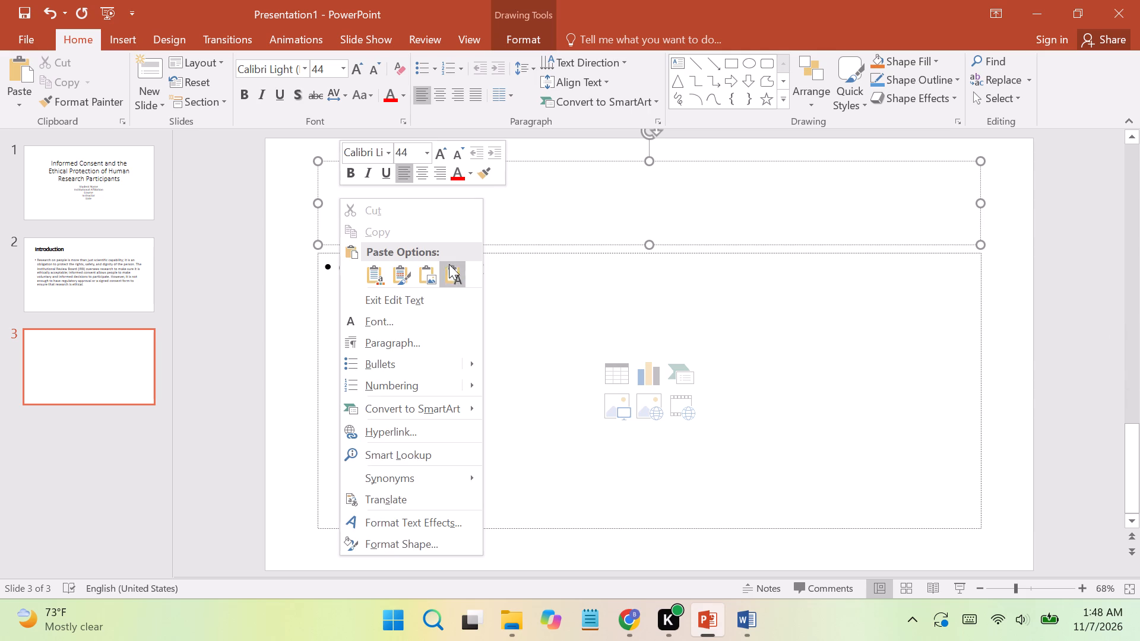
left_click(457, 275)
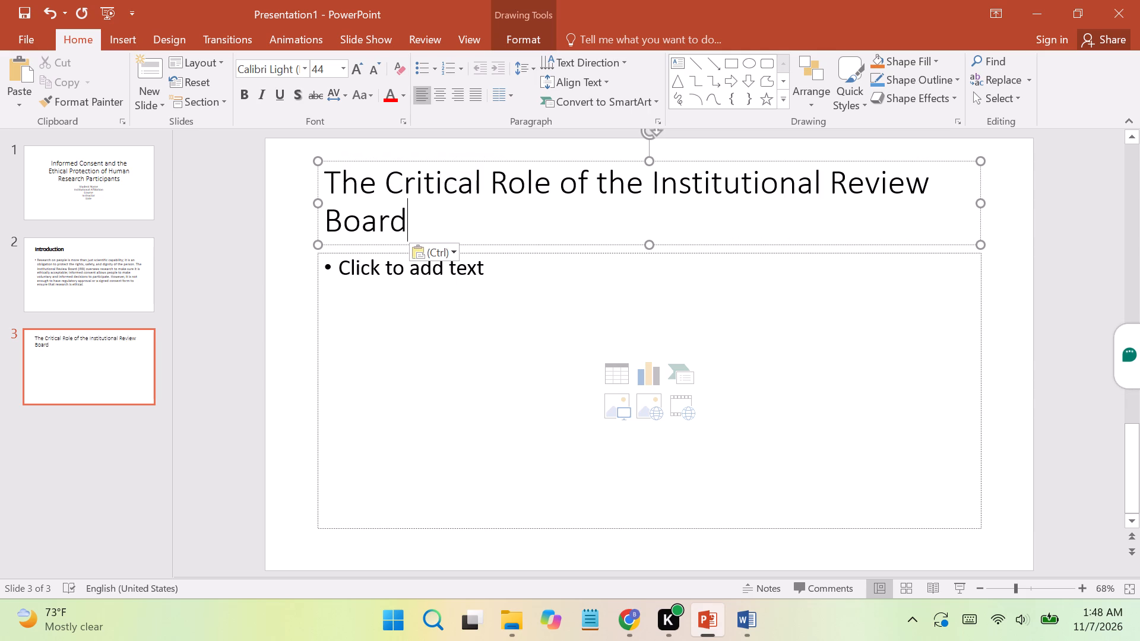
Copy the first paragraph under the Institutional Review Board heading from the Word paper into slide 3's content placeholder in PowerPoint as text only.
left_click(531, 323)
left_click(393, 268)
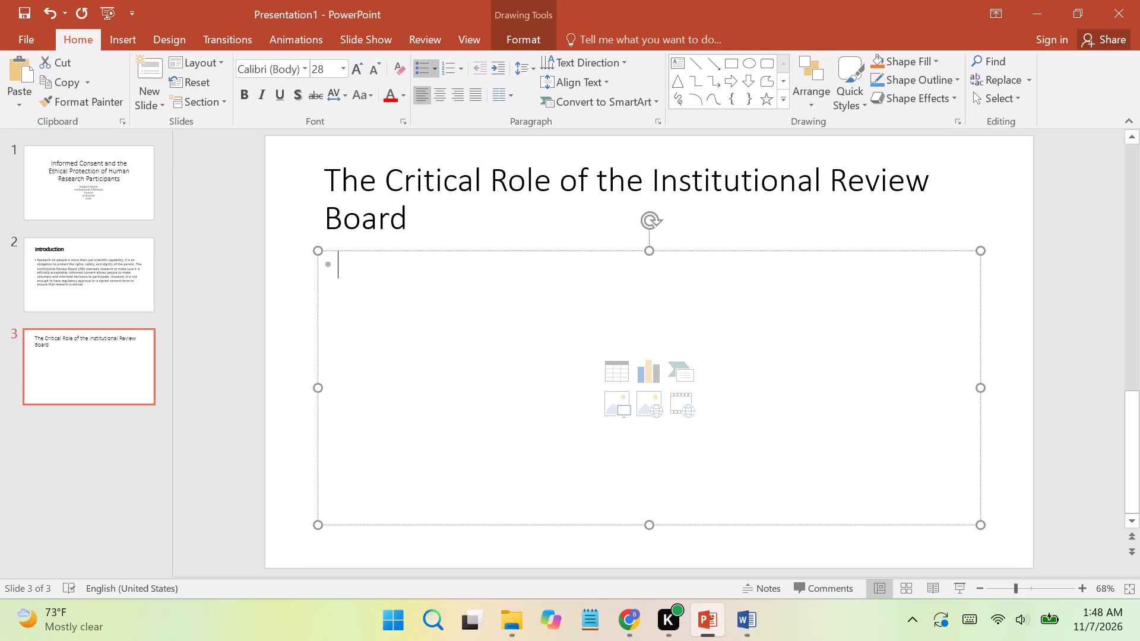
left_click(393, 268)
left_click(393, 268)
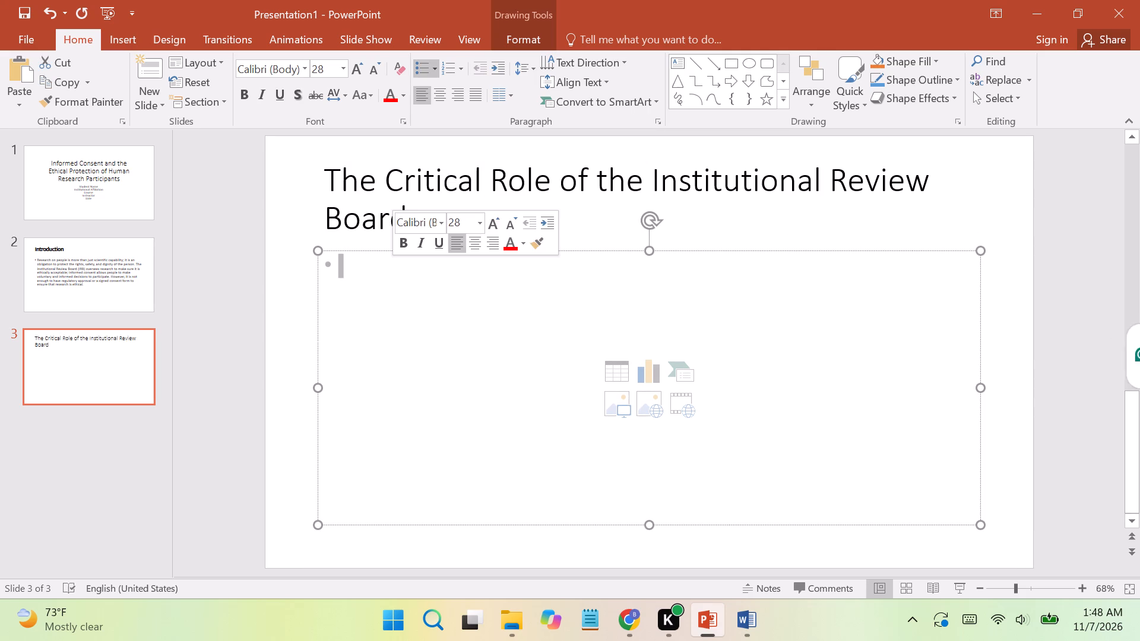
left_click(393, 268)
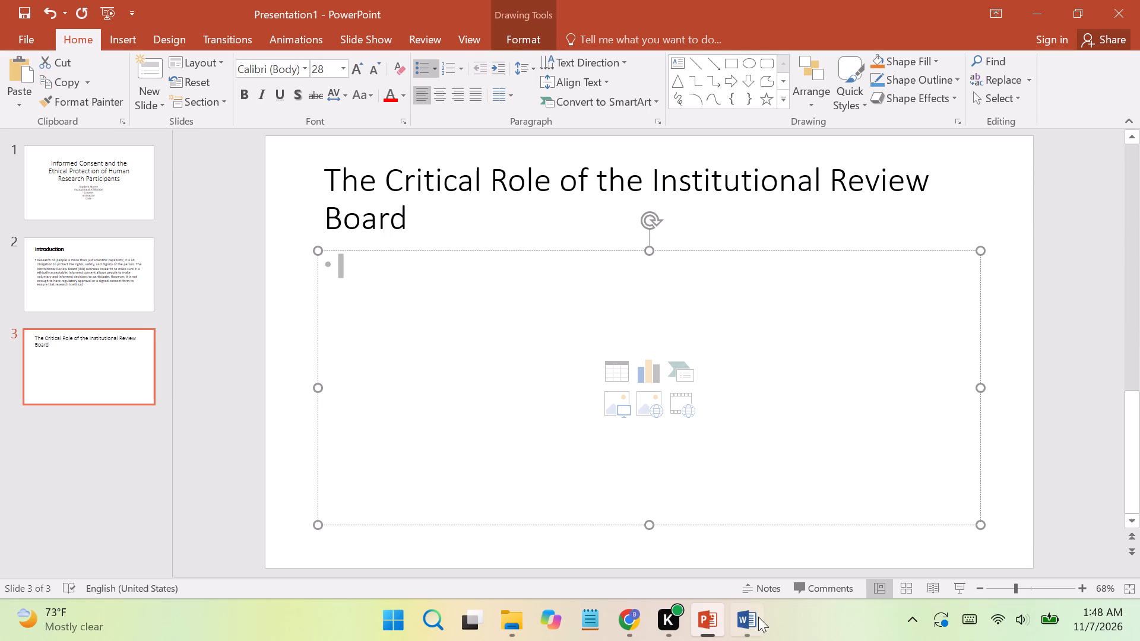
left_click(745, 623)
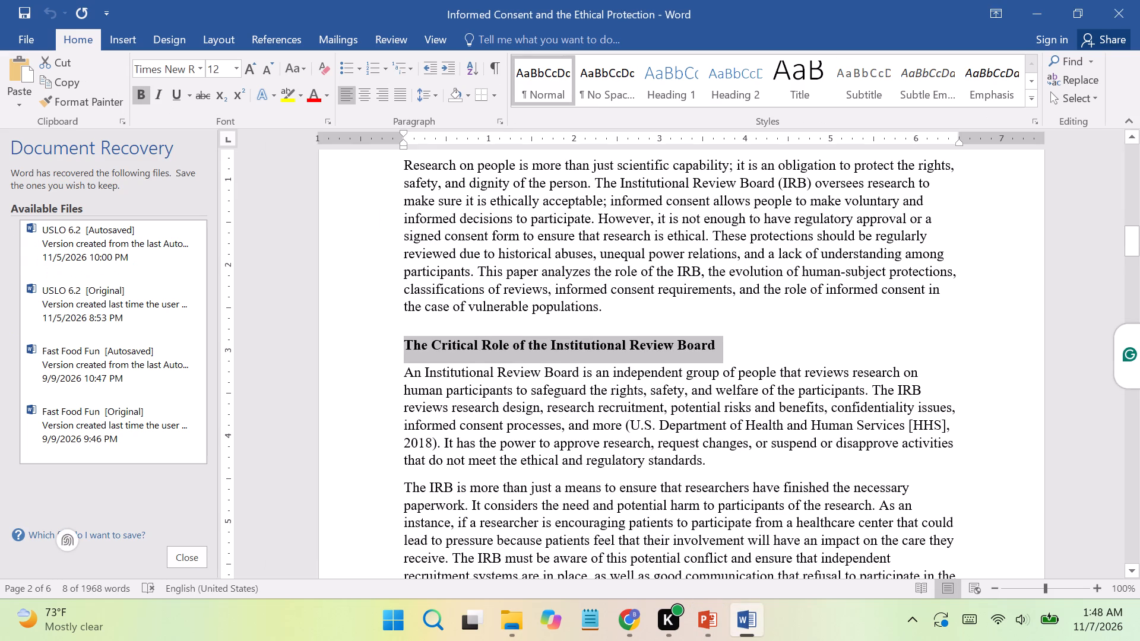
scroll(635, 415, "down", 1)
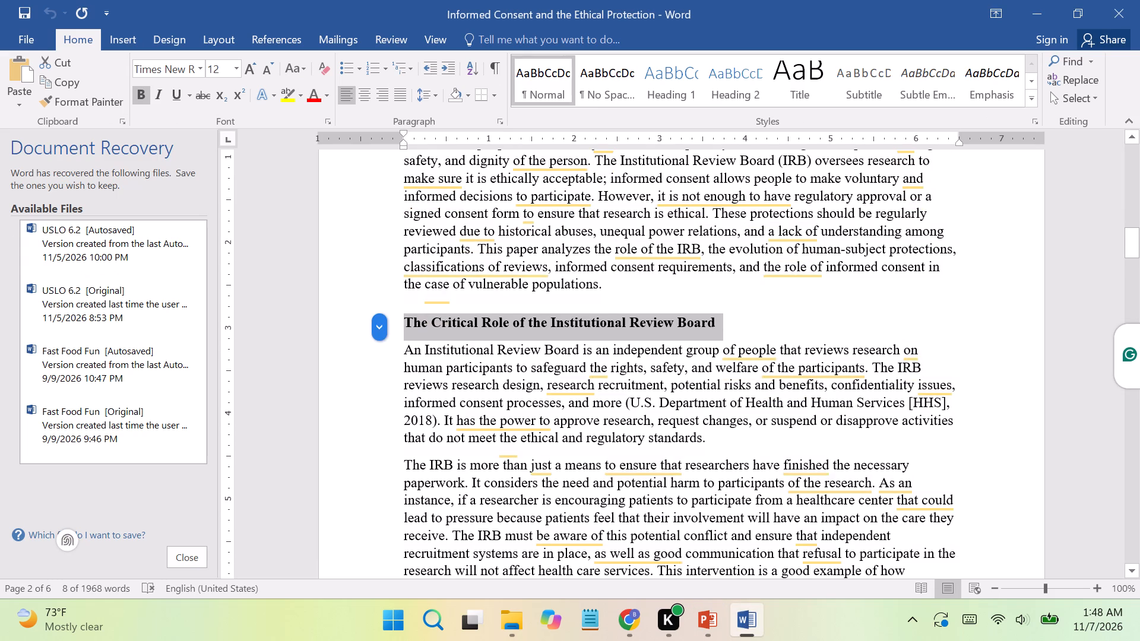
left_click_drag(711, 440, 515, 376)
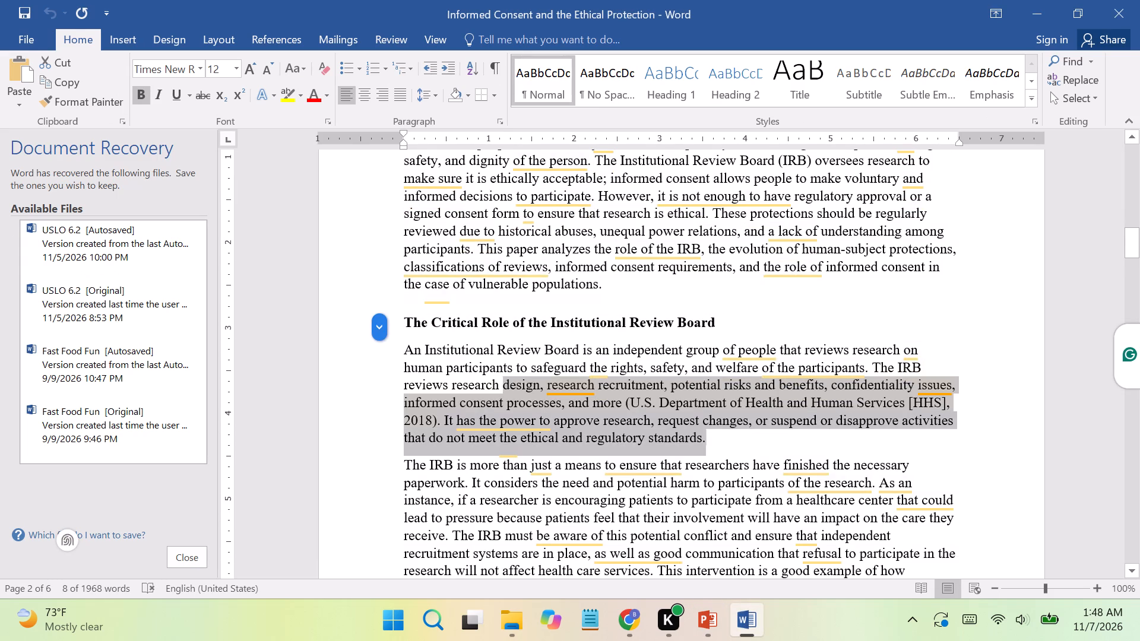
left_click_drag(515, 376, 403, 353)
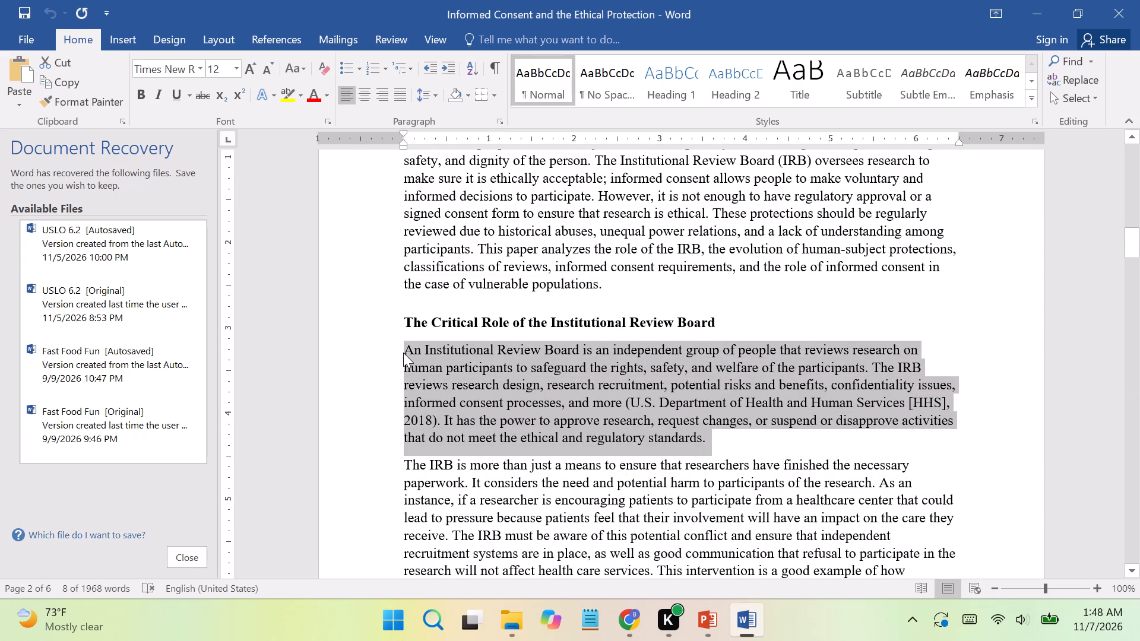
key("ctrl+c")
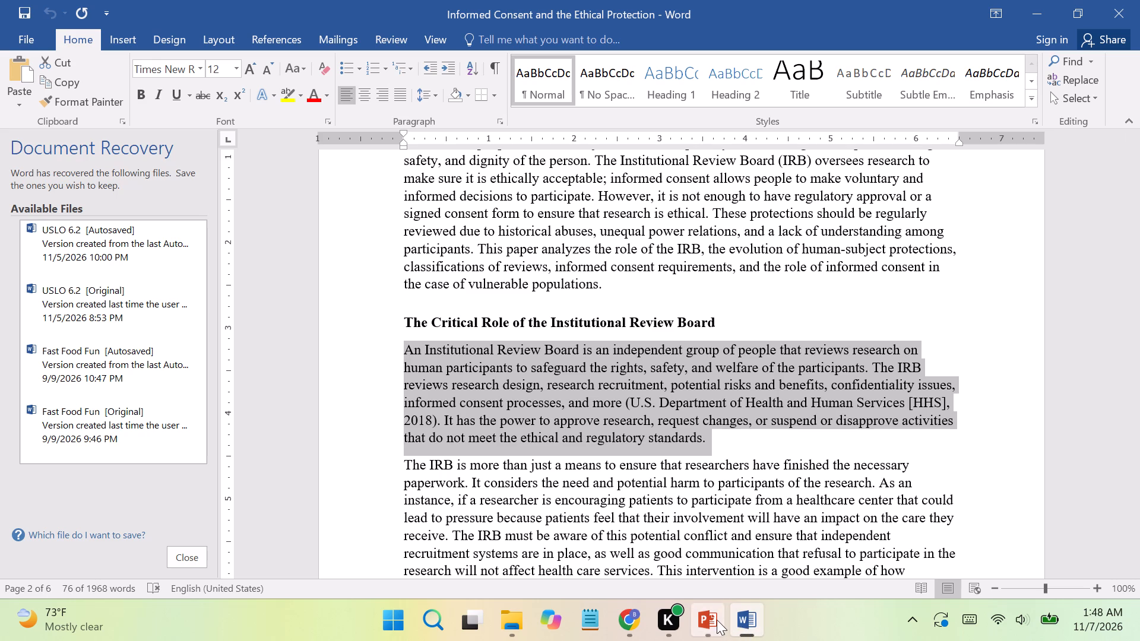
left_click(715, 620)
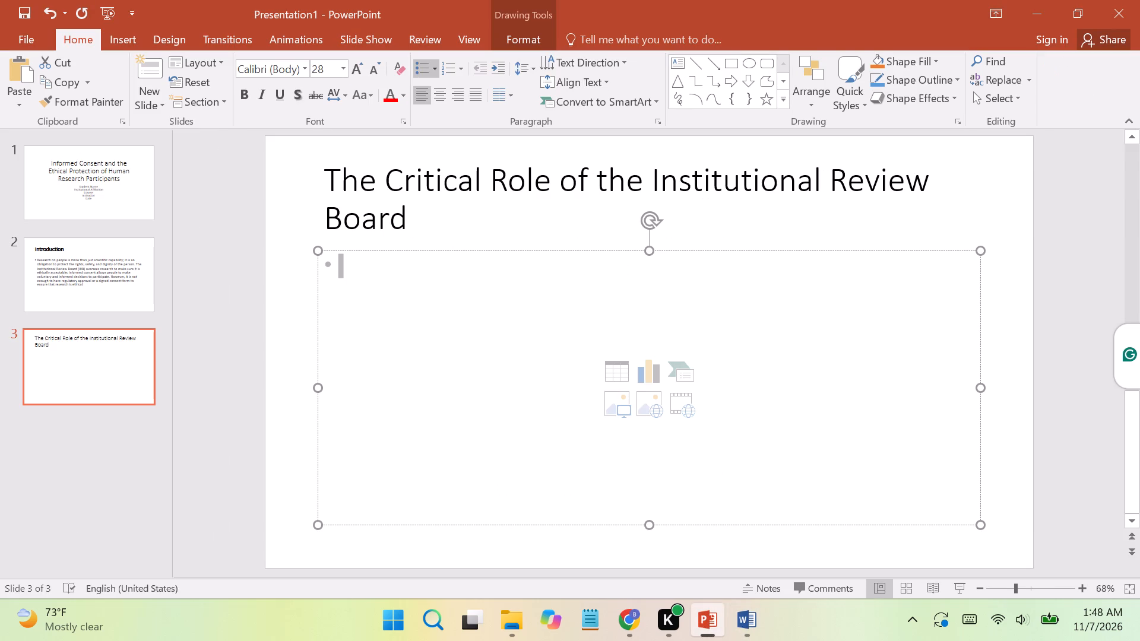
left_click(369, 271)
right_click(369, 271)
left_click(484, 309)
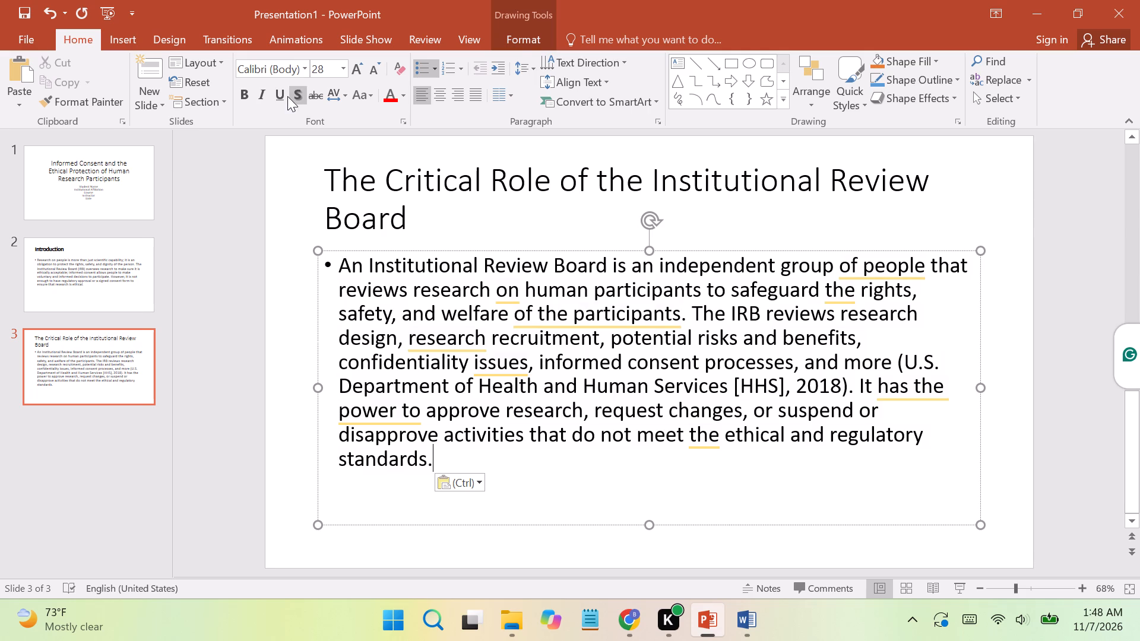
Add a fourth slide with the Title and Content layout.
left_click(145, 93)
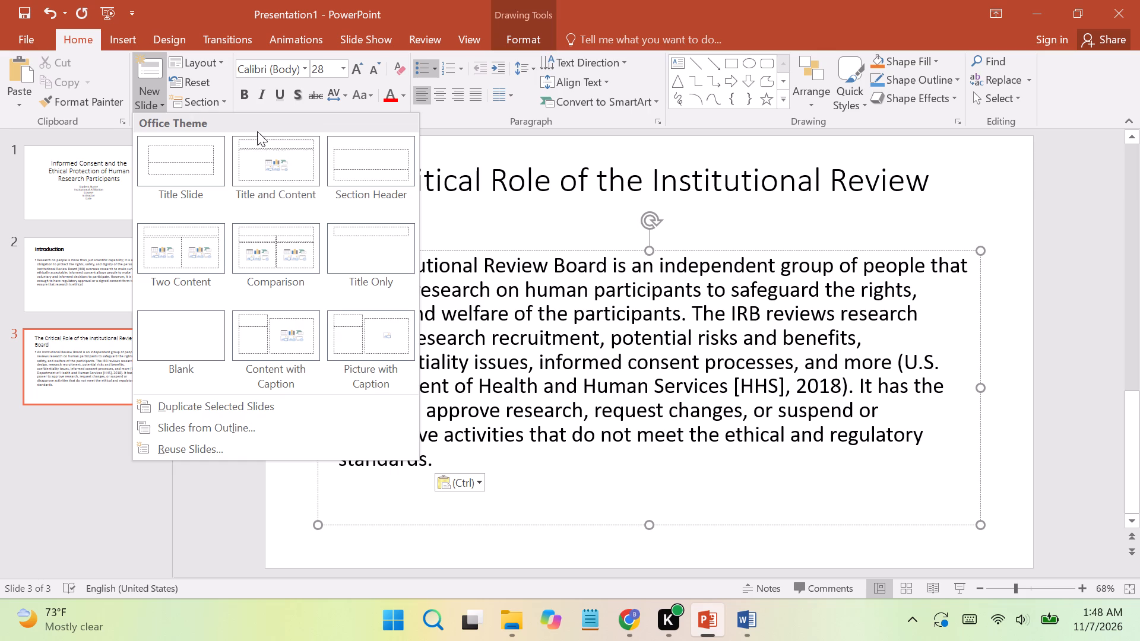
left_click(284, 156)
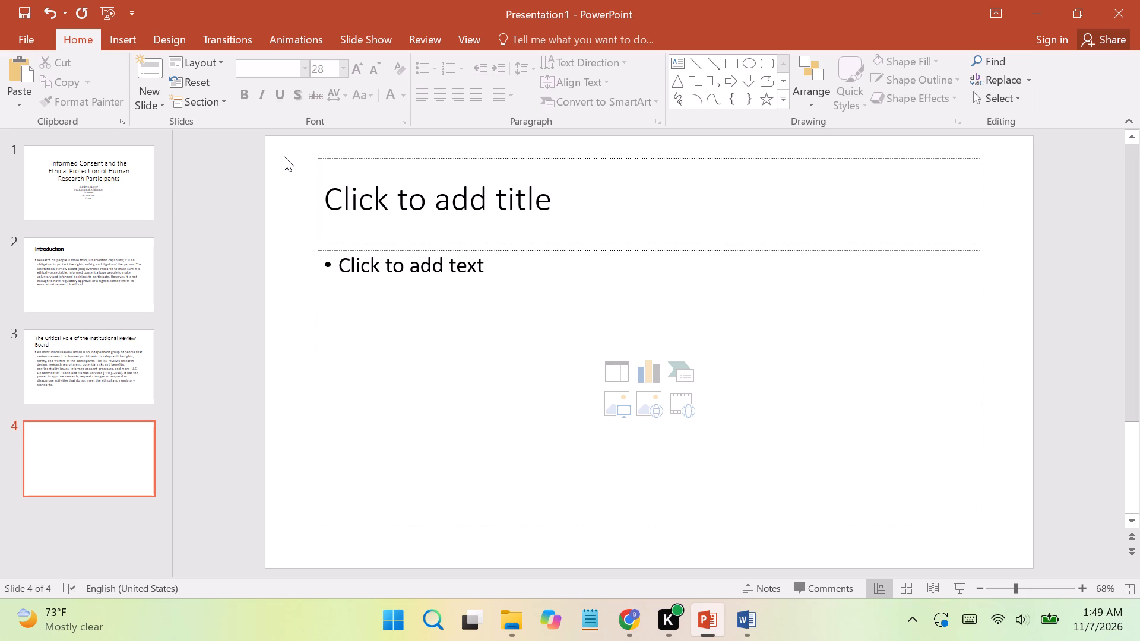
Copy the heading "Historical Developments in Human-Subject Protections" from the Word paper into slide 4's title placeholder in PowerPoint as text only.
left_click(409, 210)
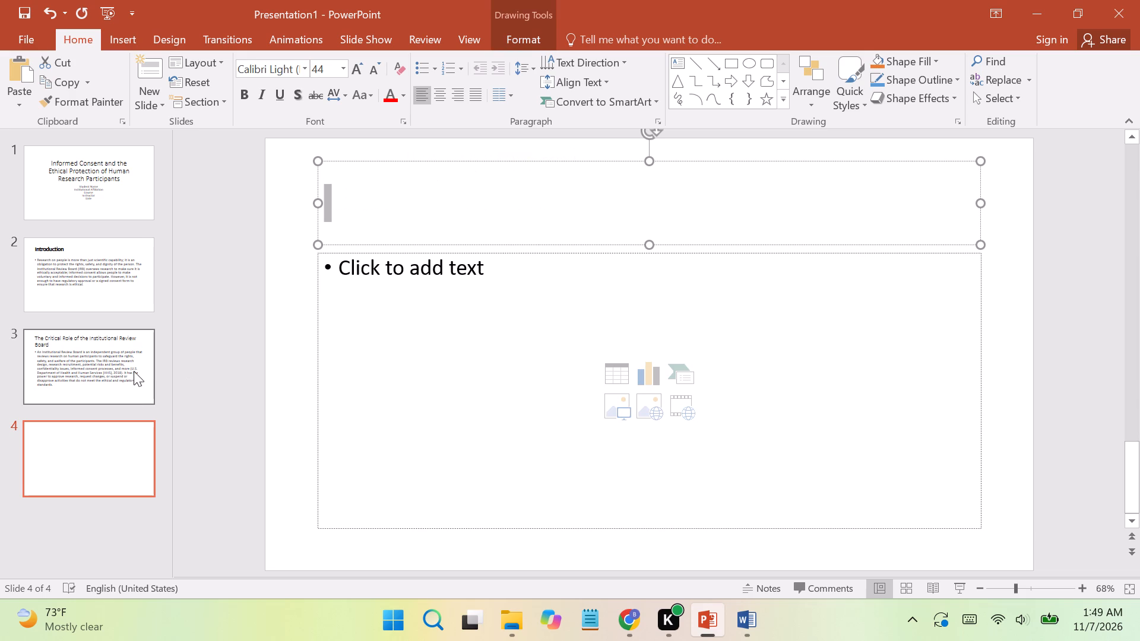
left_click(104, 347)
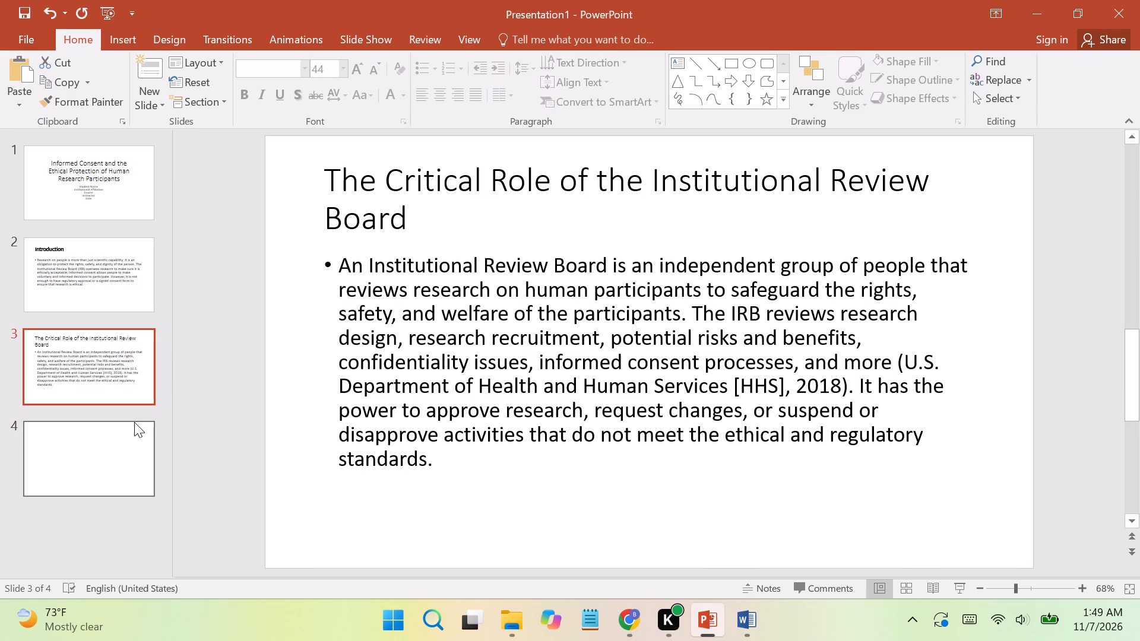
left_click(129, 442)
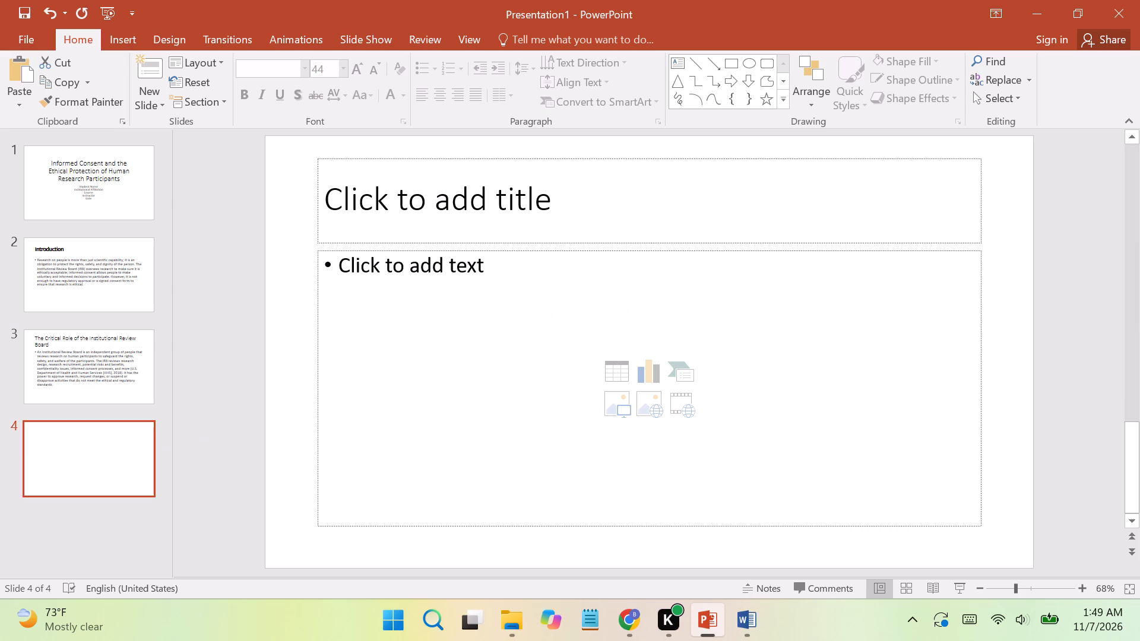
left_click(342, 204)
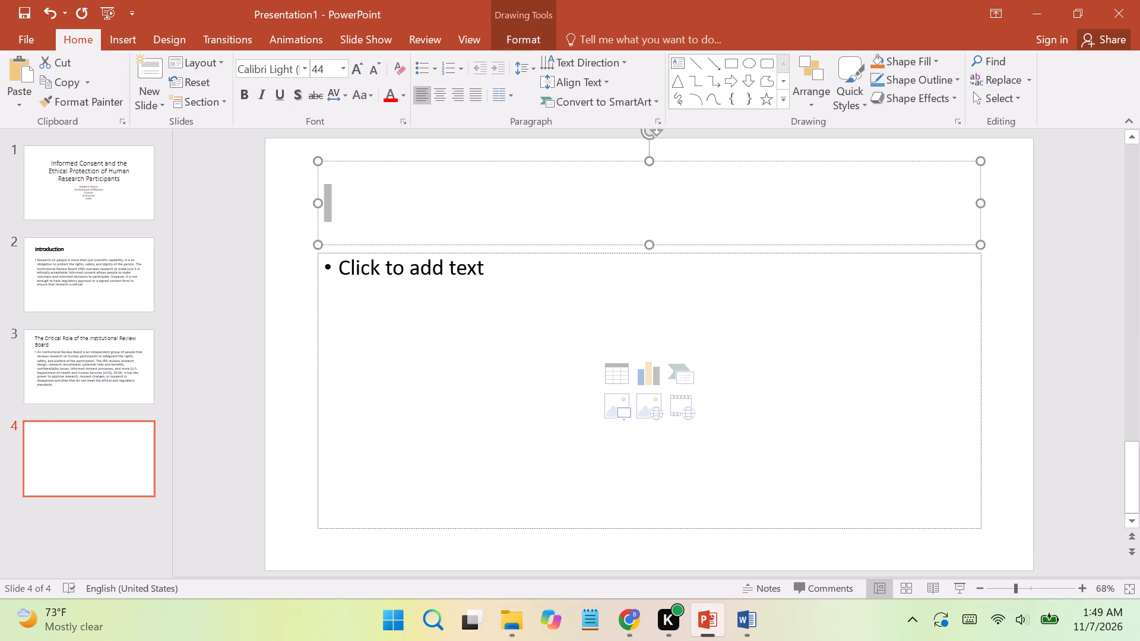
left_click(745, 617)
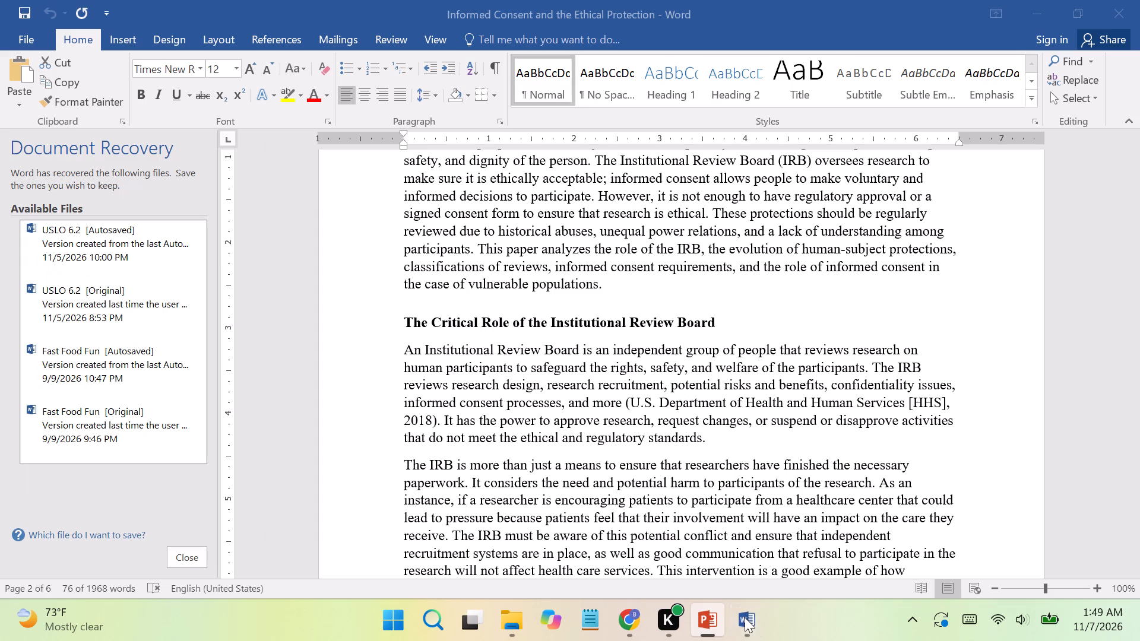
scroll(647, 340, "down", 2)
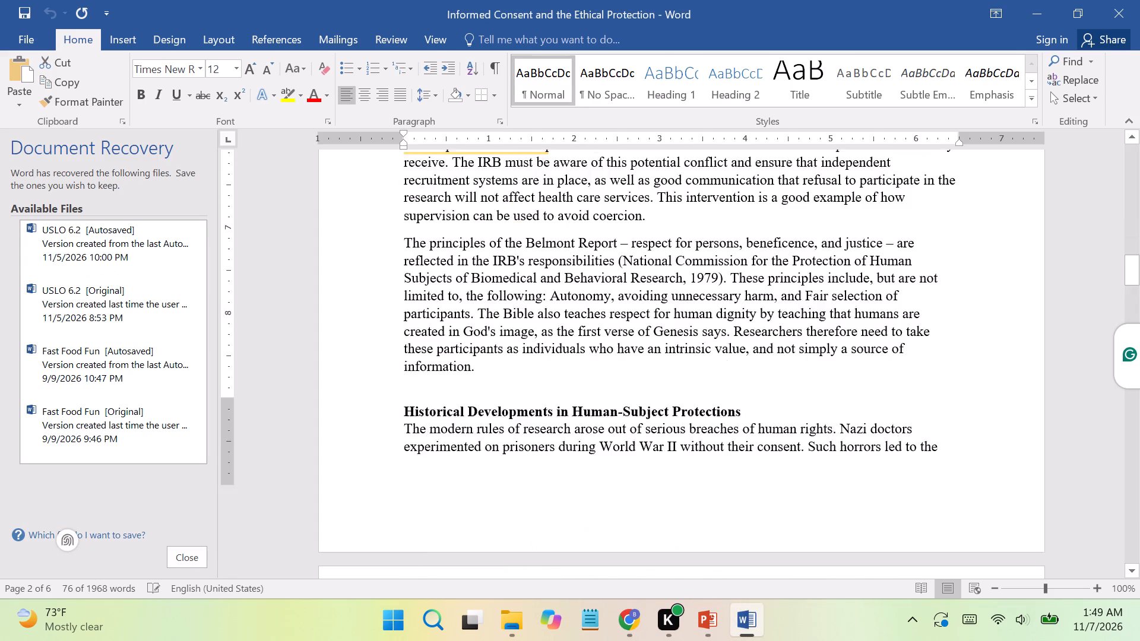
scroll(647, 340, "down", 1)
scroll(647, 340, "up", 1)
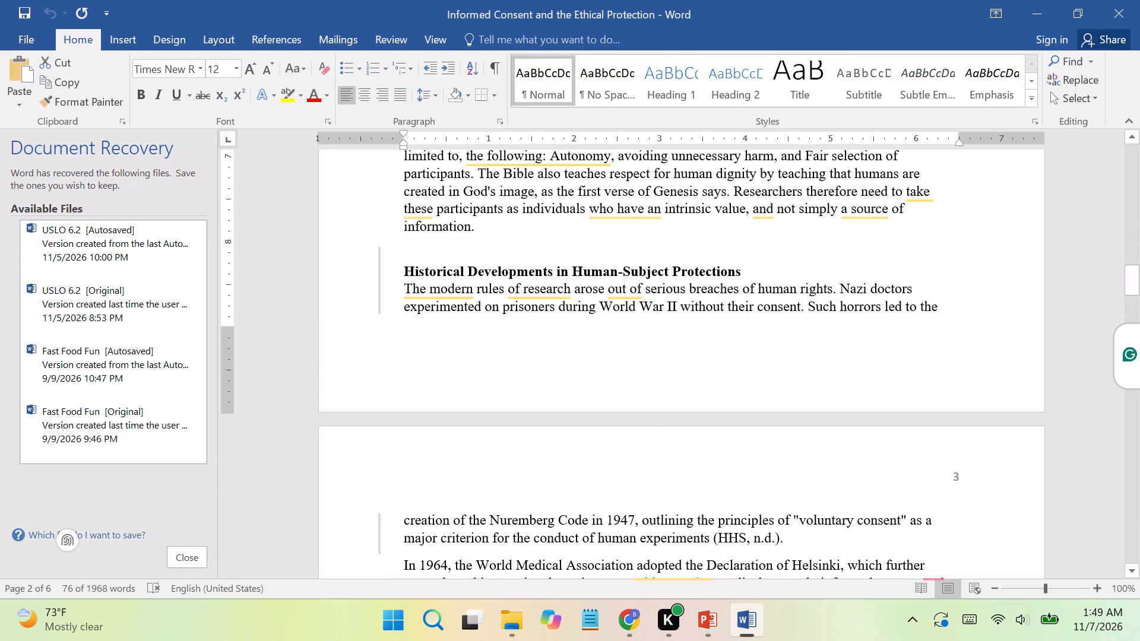
left_click_drag(406, 269, 699, 259)
left_click_drag(699, 259, 745, 271)
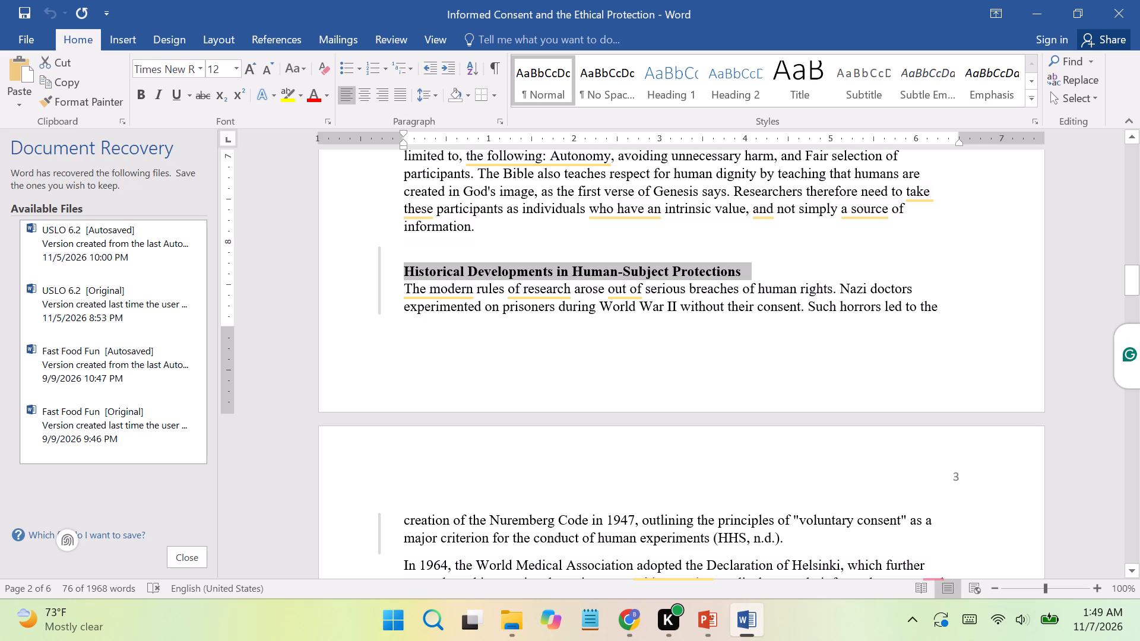
left_click_drag(745, 271, 742, 272)
key("ctrl+c")
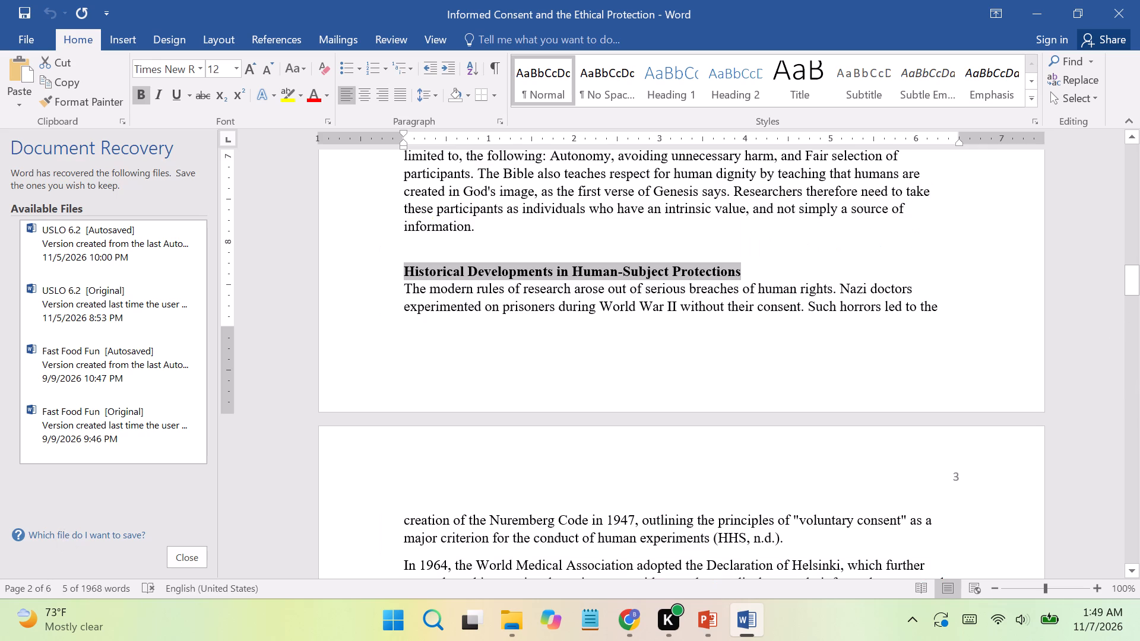
left_click(704, 626)
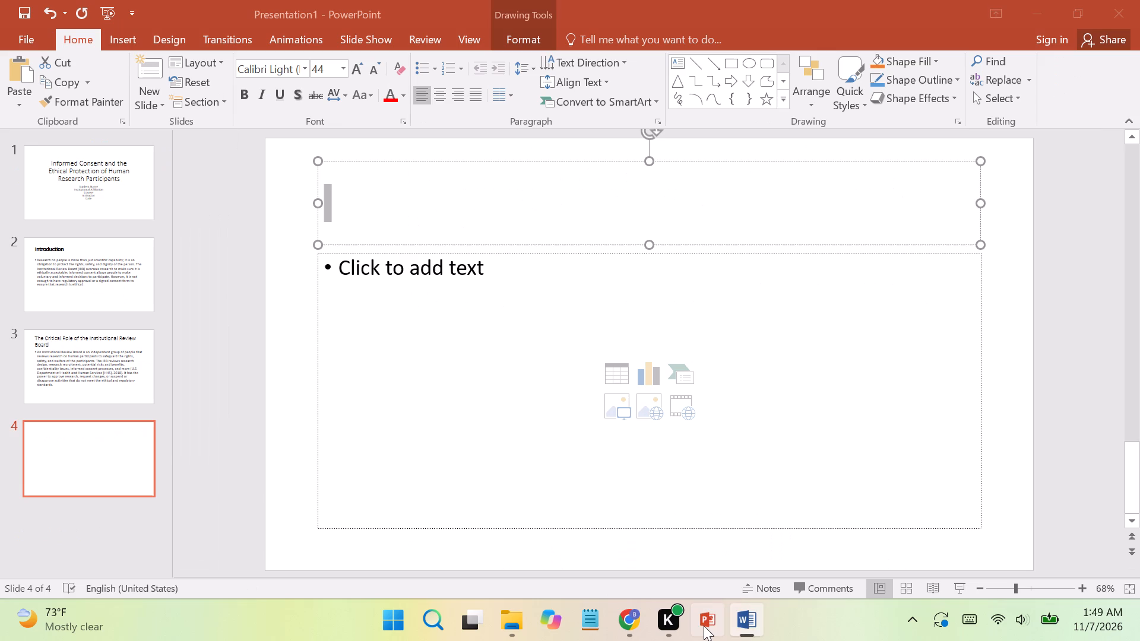
left_click(343, 202)
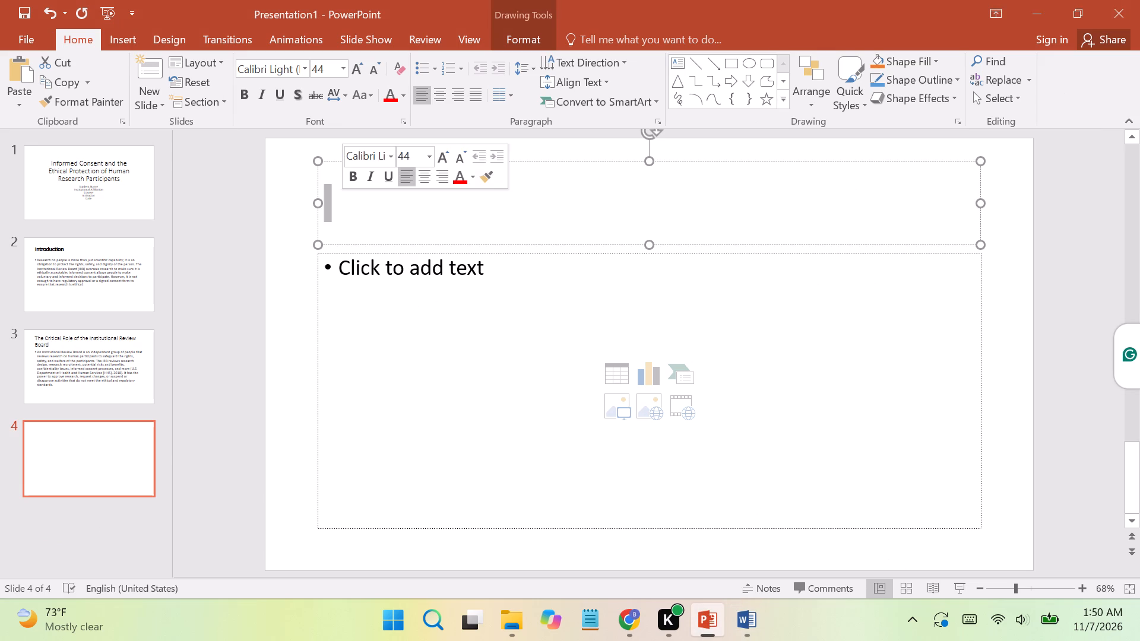
right_click(343, 202)
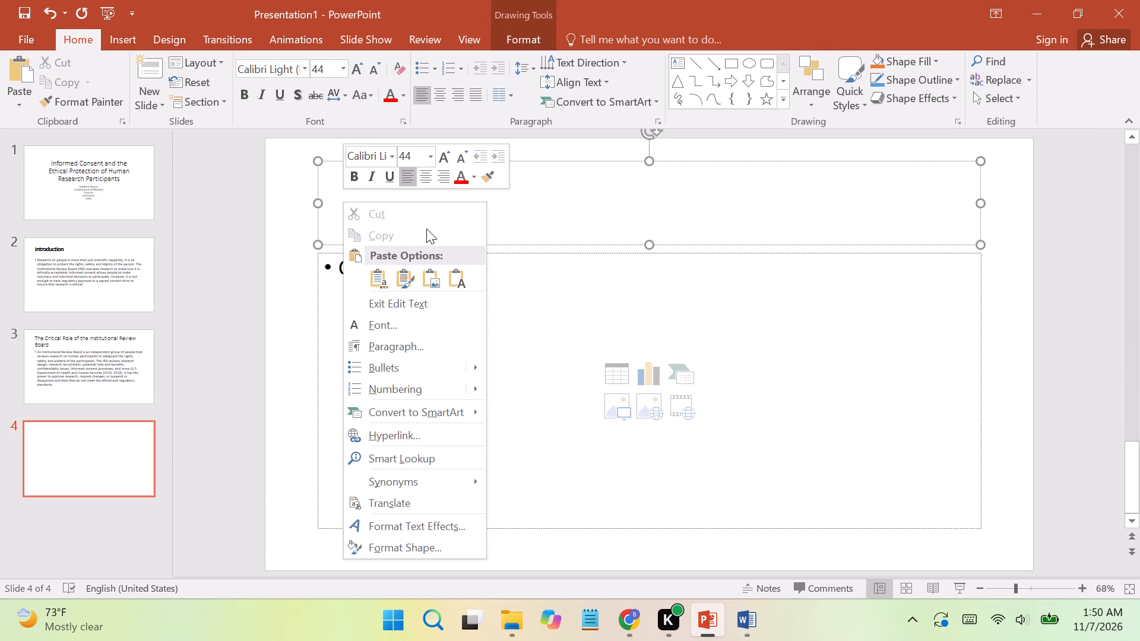
left_click(460, 274)
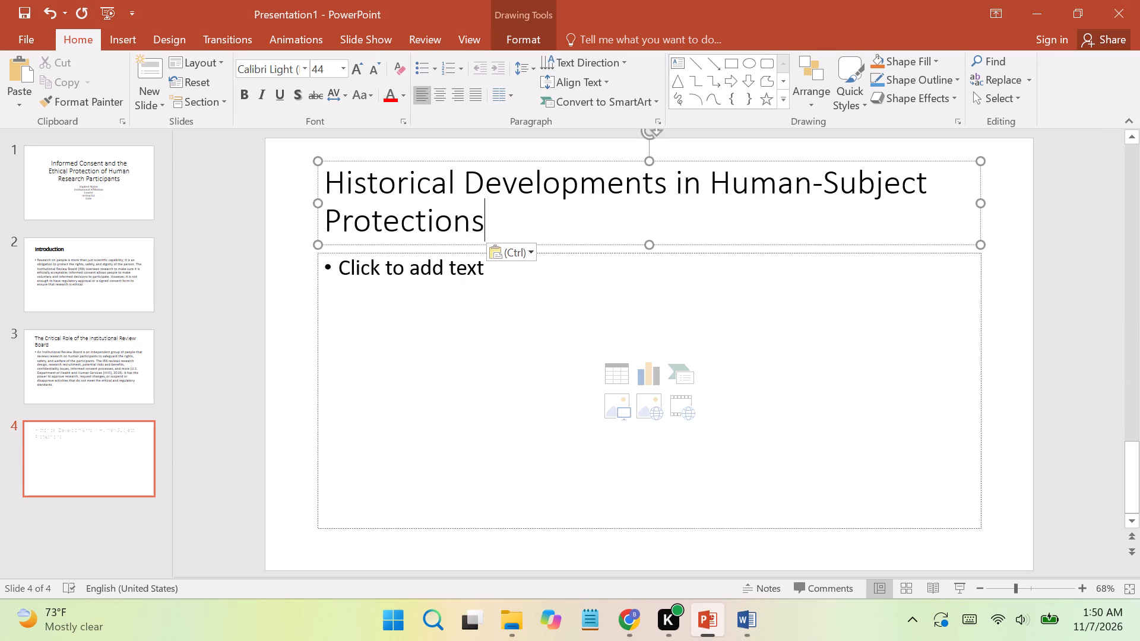
Copy the first paragraph under the Historical Developments heading from the Word paper into slide 4's content placeholder in PowerPoint as text only.
left_click(391, 276)
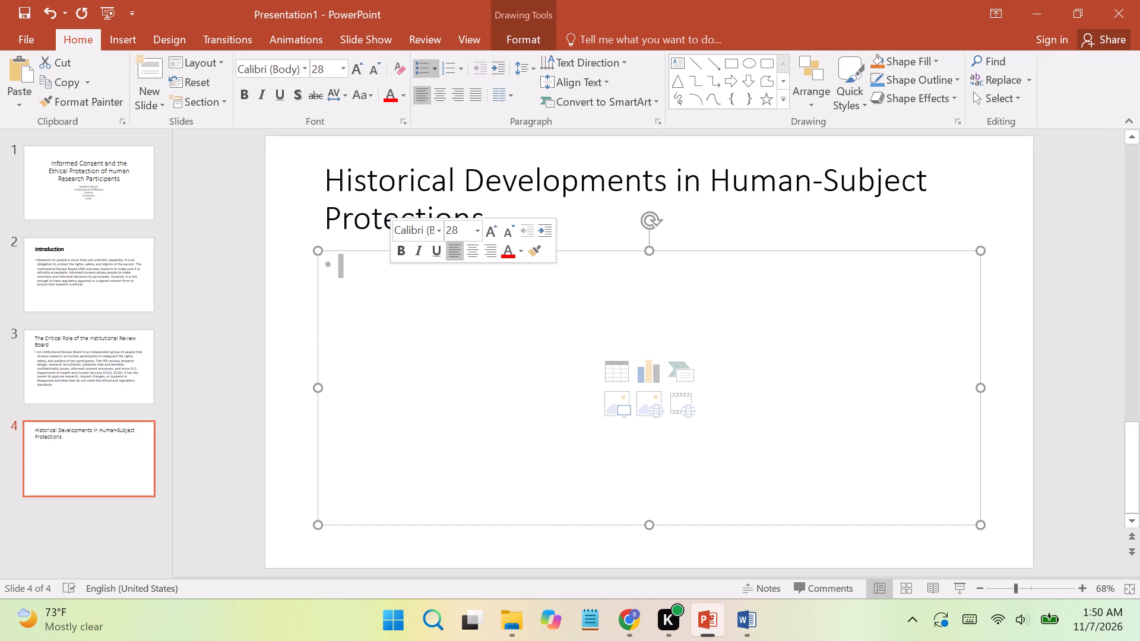
left_click(391, 276)
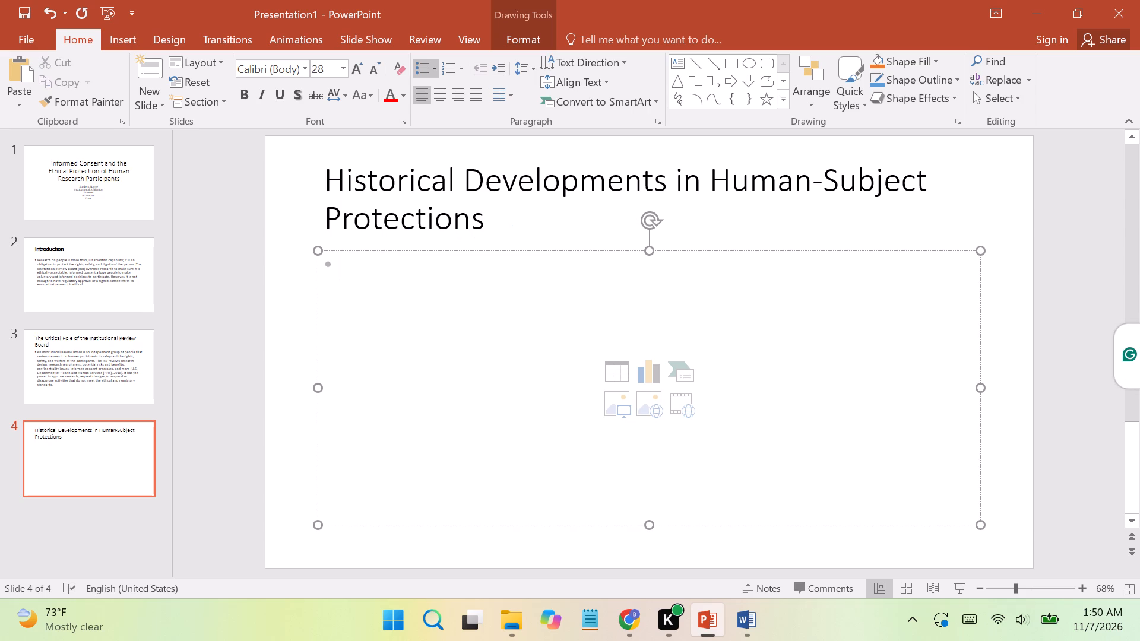
left_click(749, 614)
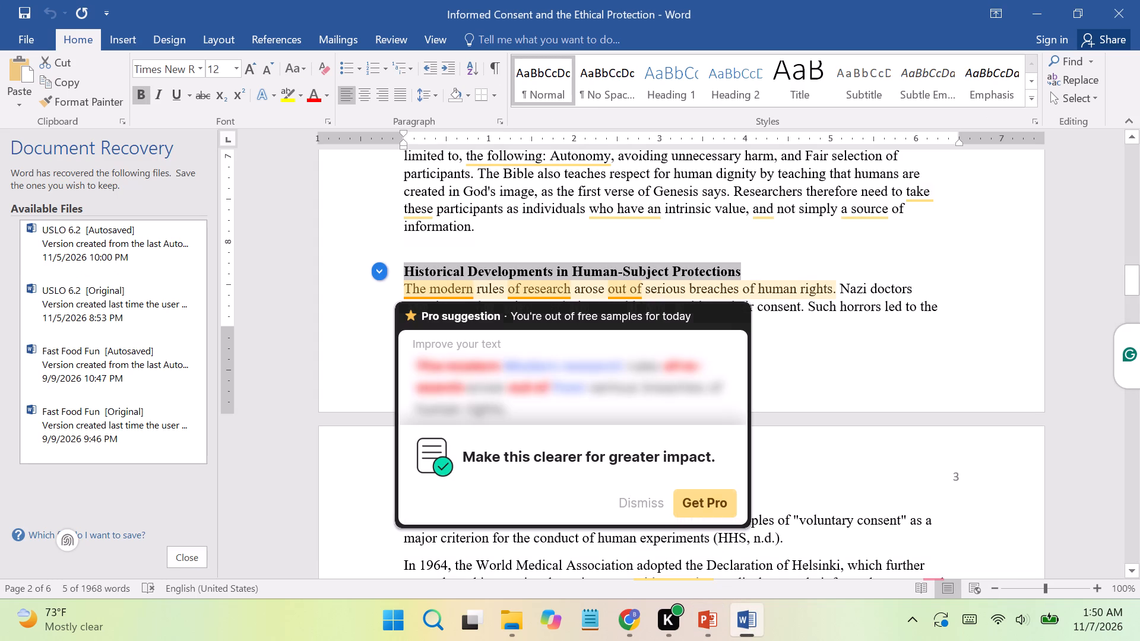
left_click(406, 290)
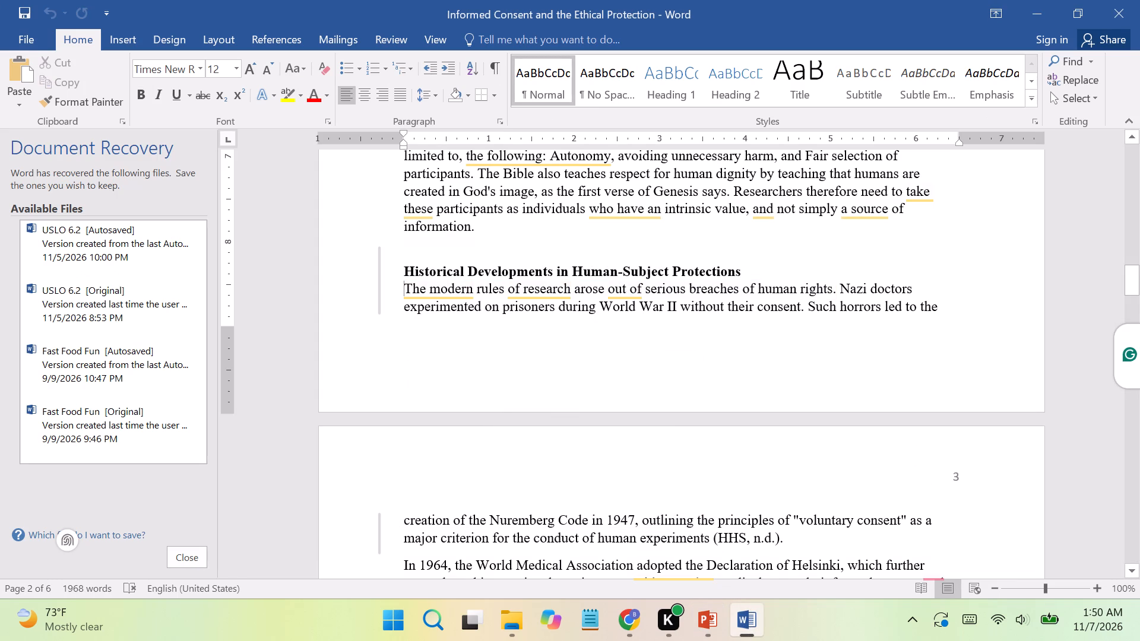
left_click_drag(791, 538, 526, 545)
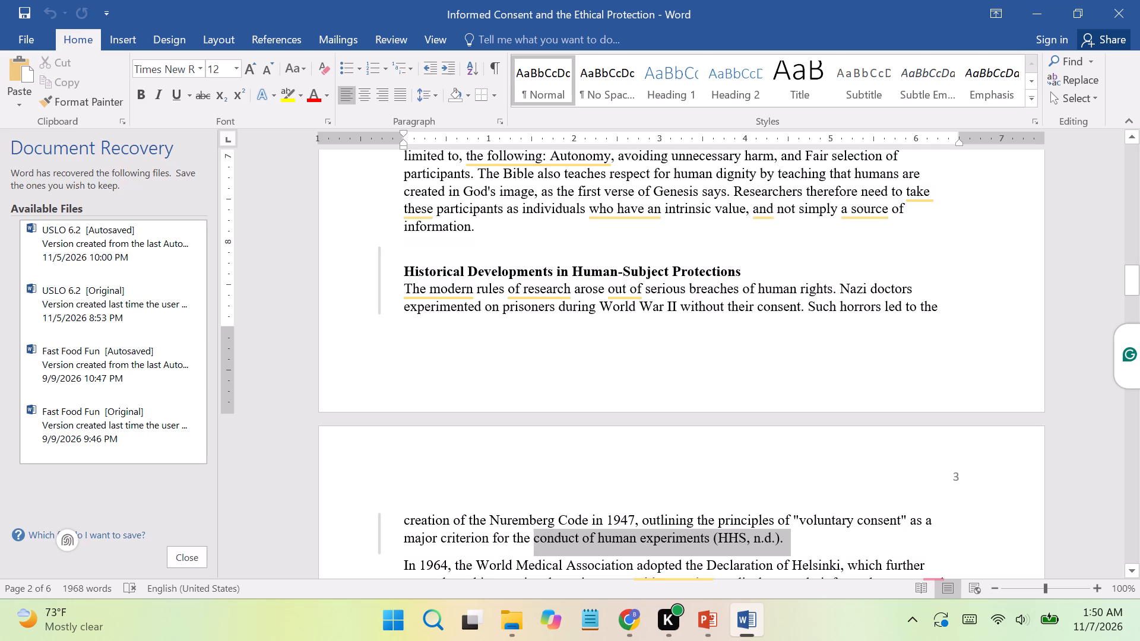
left_click_drag(526, 545, 404, 294)
key("ctrl+c")
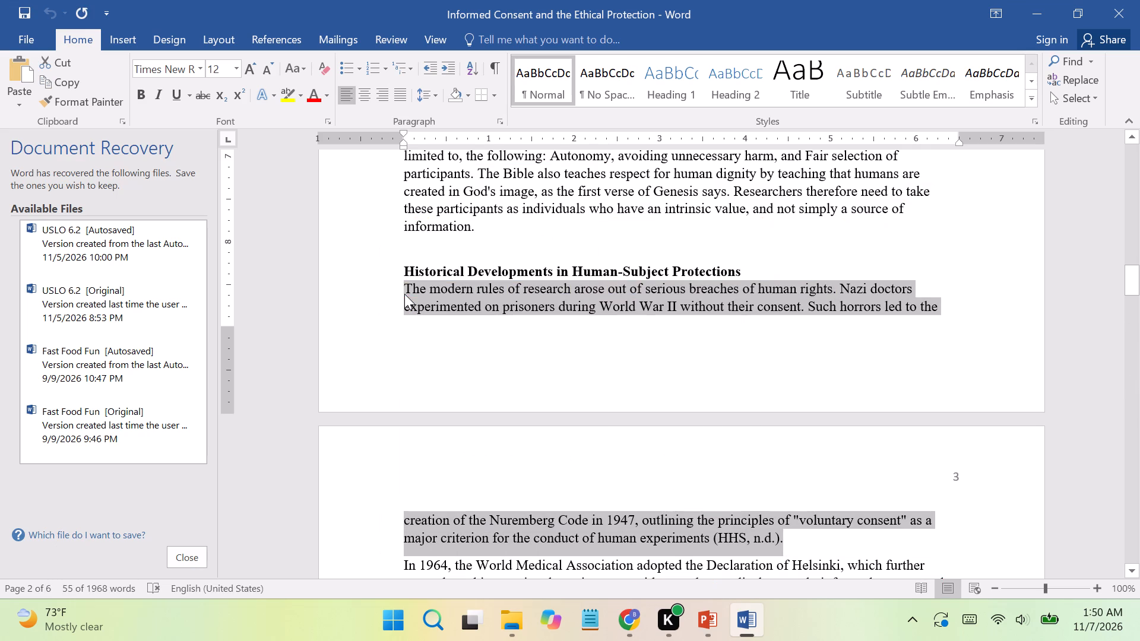
left_click(710, 613)
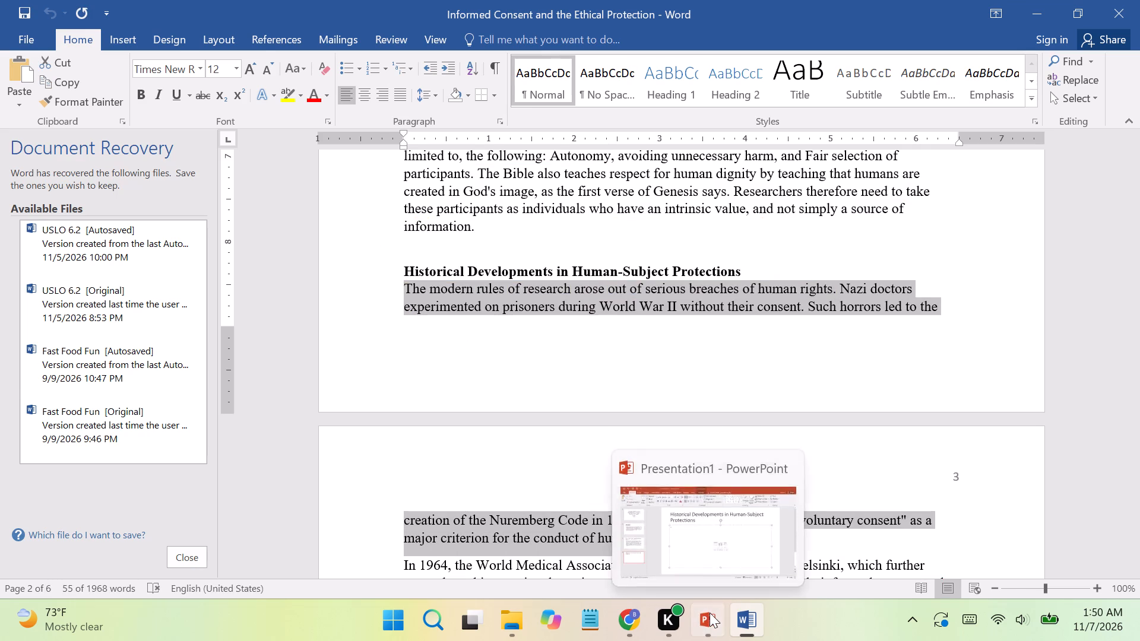
left_click(355, 268)
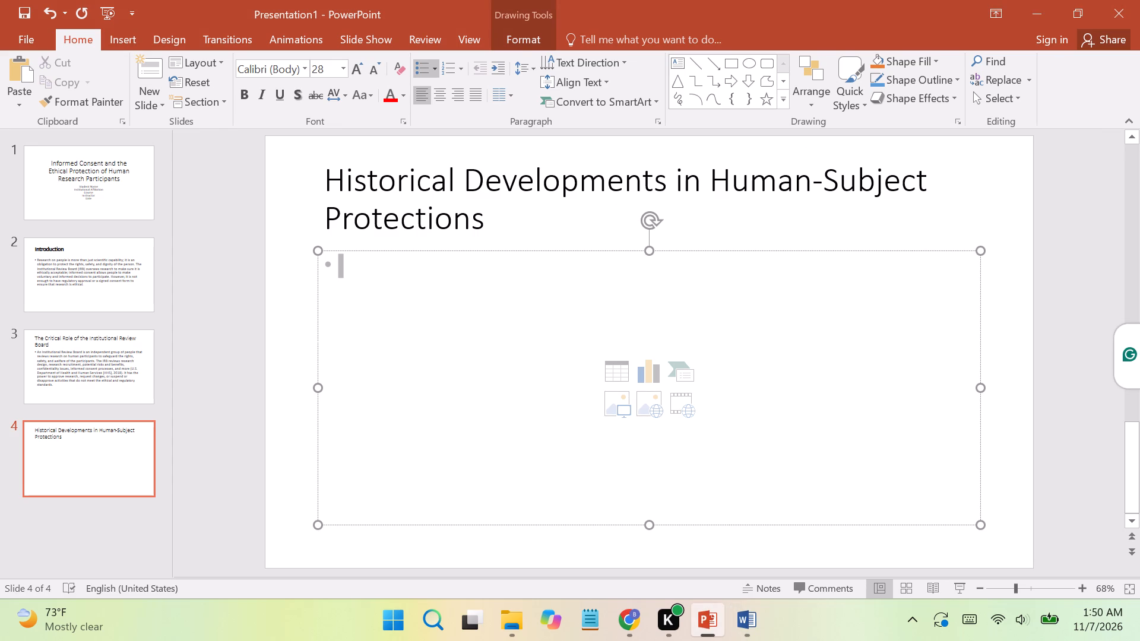
right_click(355, 268)
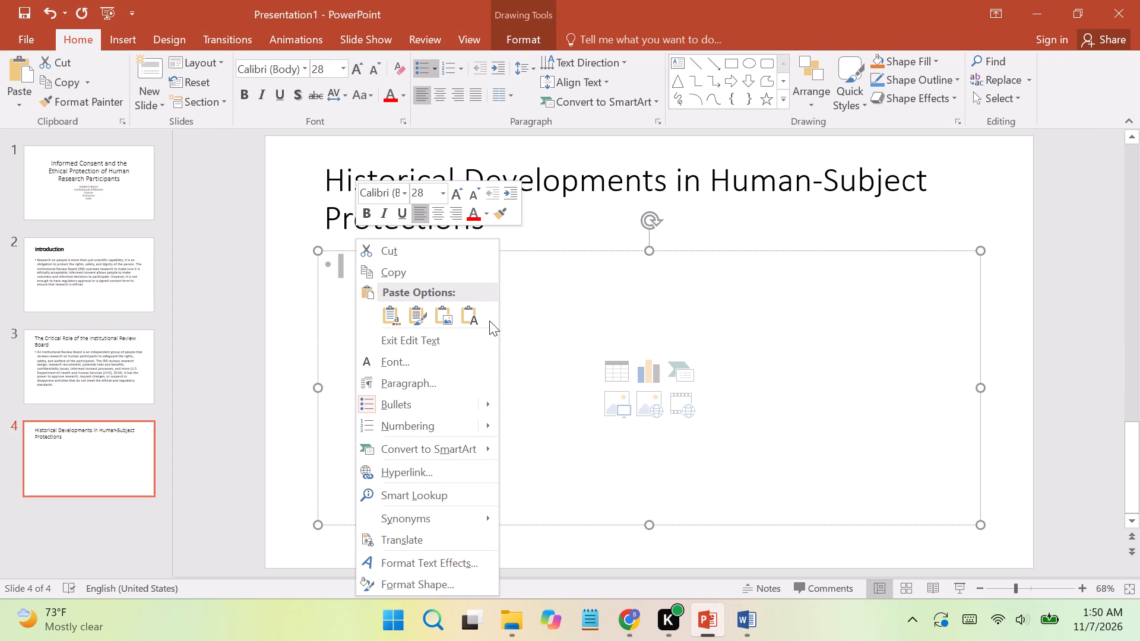
left_click(471, 318)
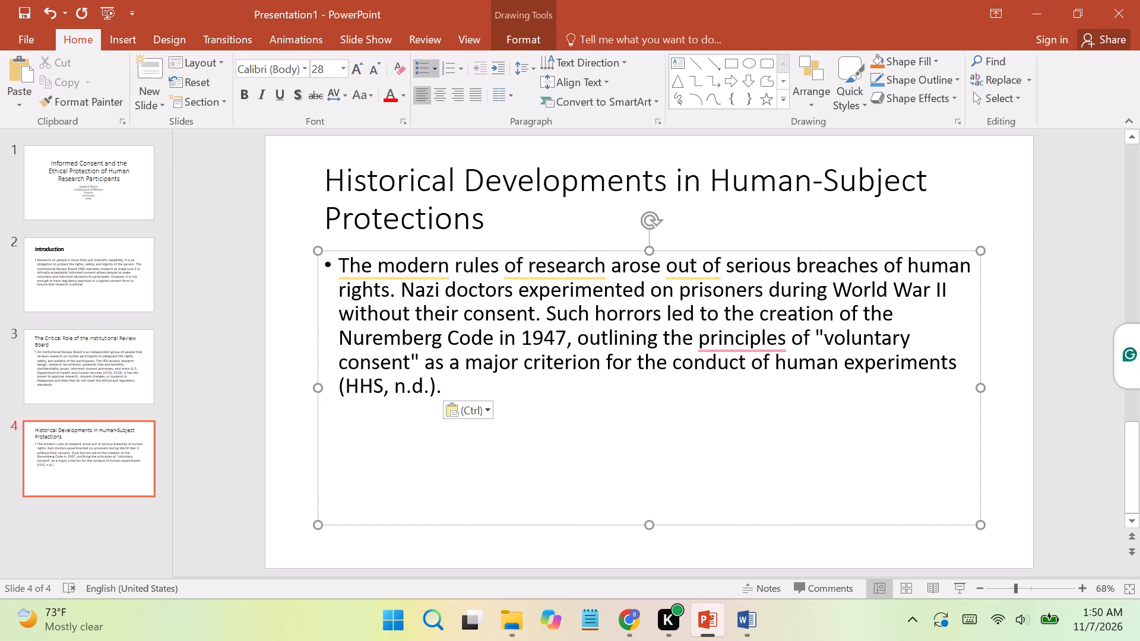
left_click(522, 394)
left_click(519, 217)
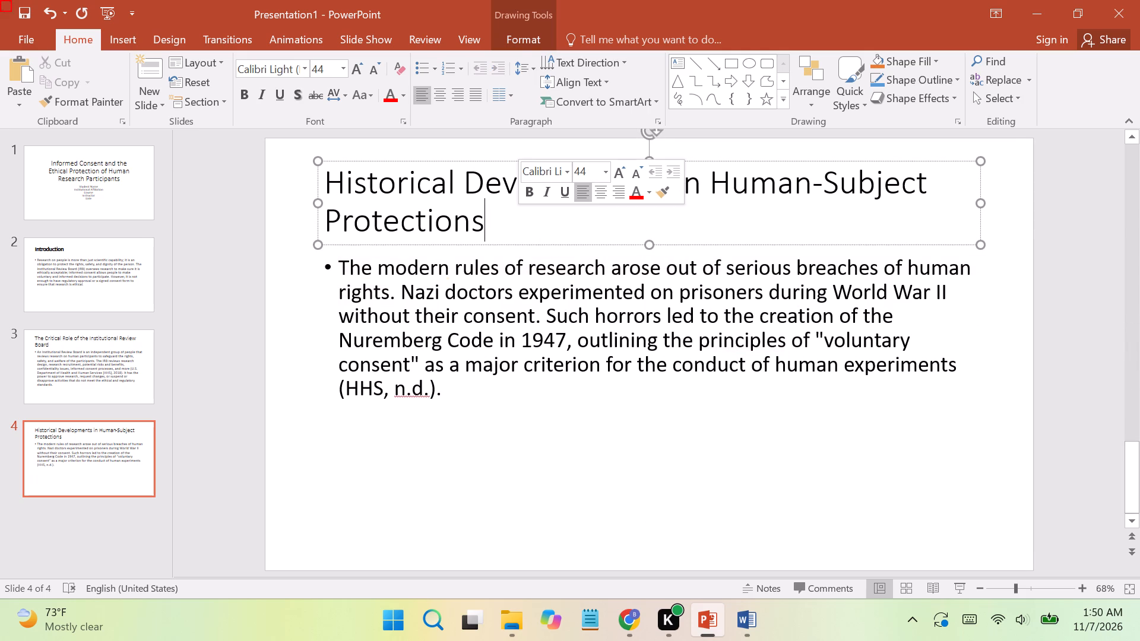
Add a fifth slide with the Title and Content layout.
left_click(151, 95)
left_click(287, 163)
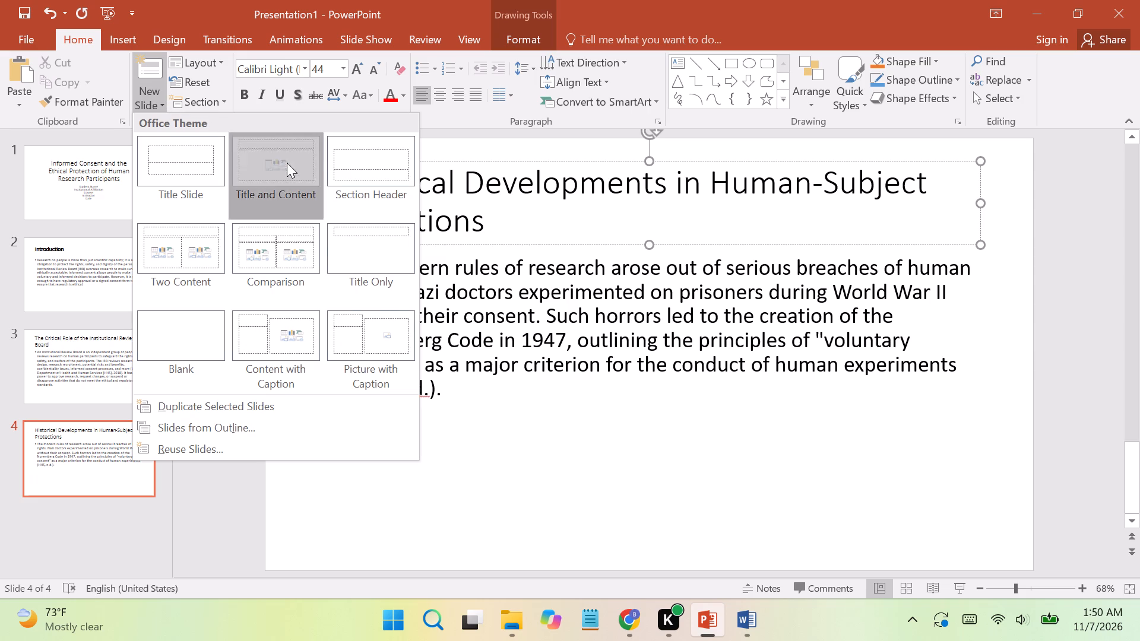
Copy the heading "Differences between Exempt, Expedited, and Full Board IRB Reviews" from the Word paper into slide 5's title placeholder in PowerPoint as text only.
left_click(404, 208)
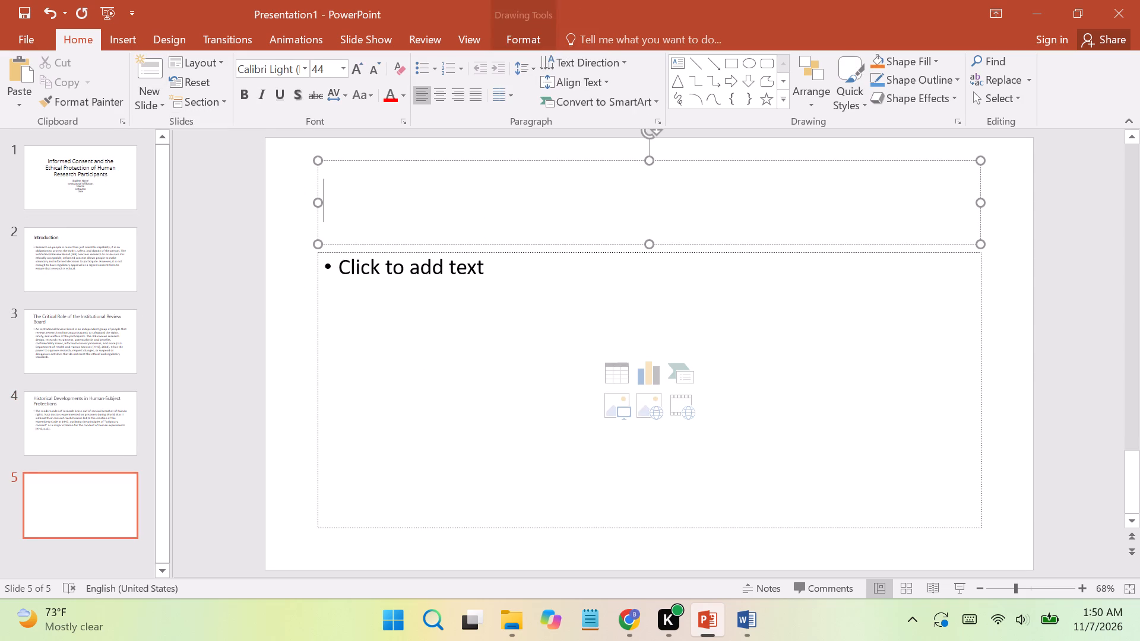
left_click(404, 208)
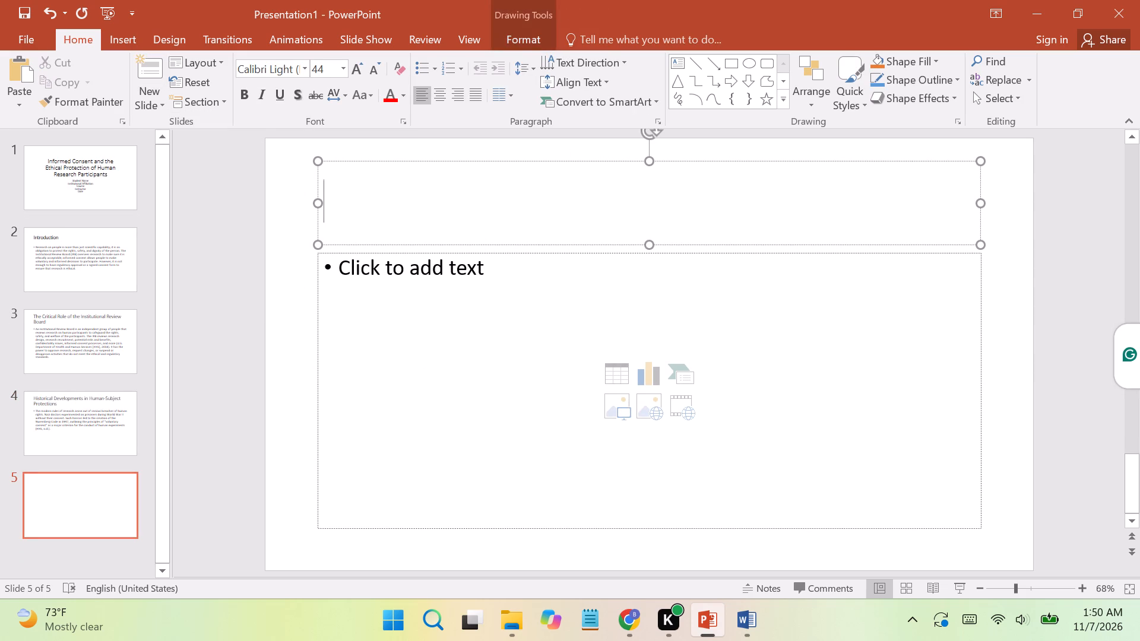
left_click(754, 620)
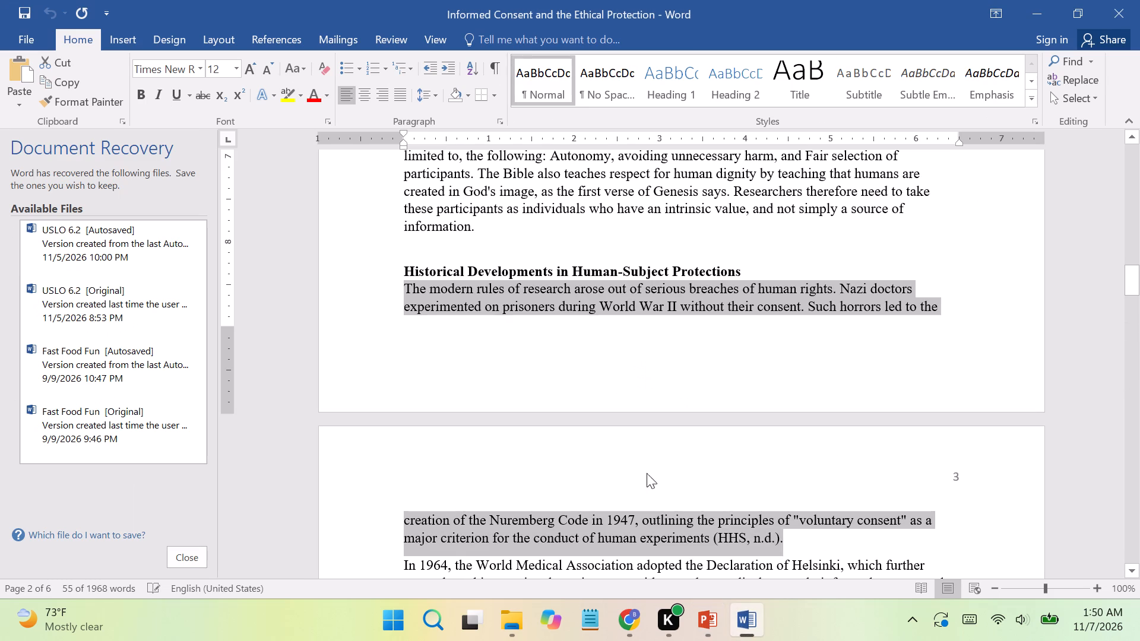
scroll(556, 378, "down", 3)
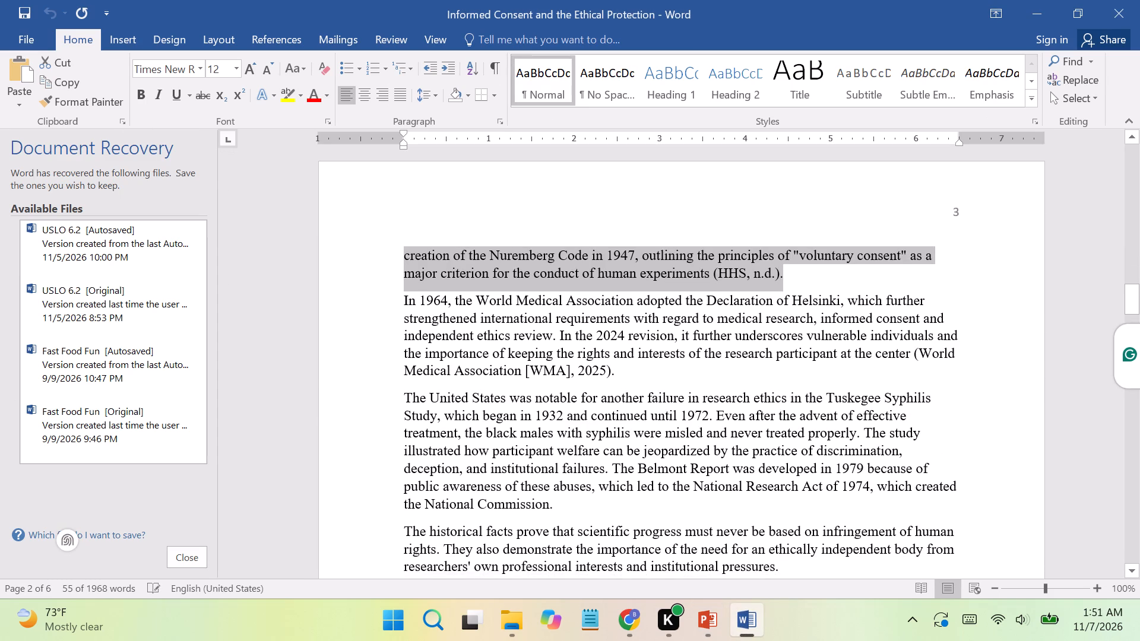
scroll(556, 378, "down", 4)
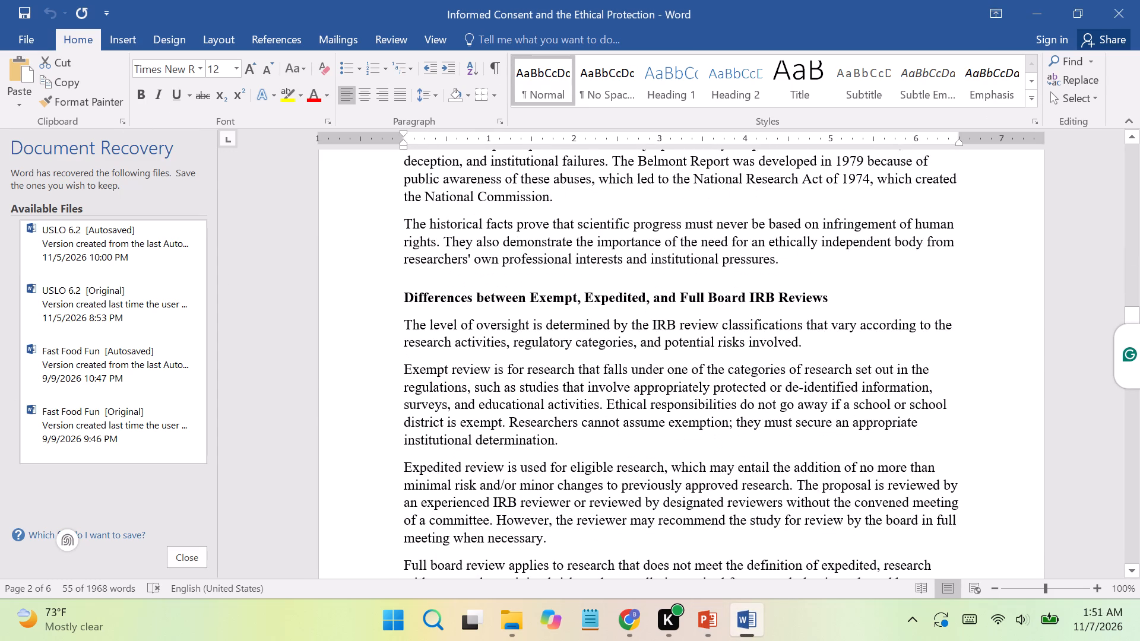
left_click_drag(404, 293, 791, 305)
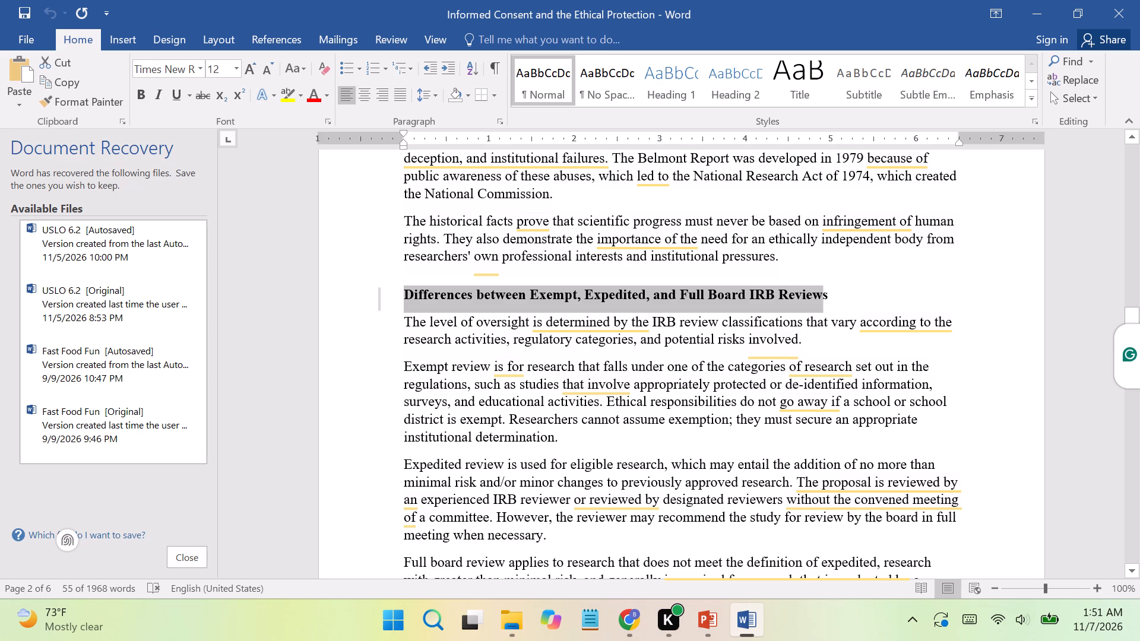
left_click_drag(791, 305, 813, 303)
key("ctrl+c")
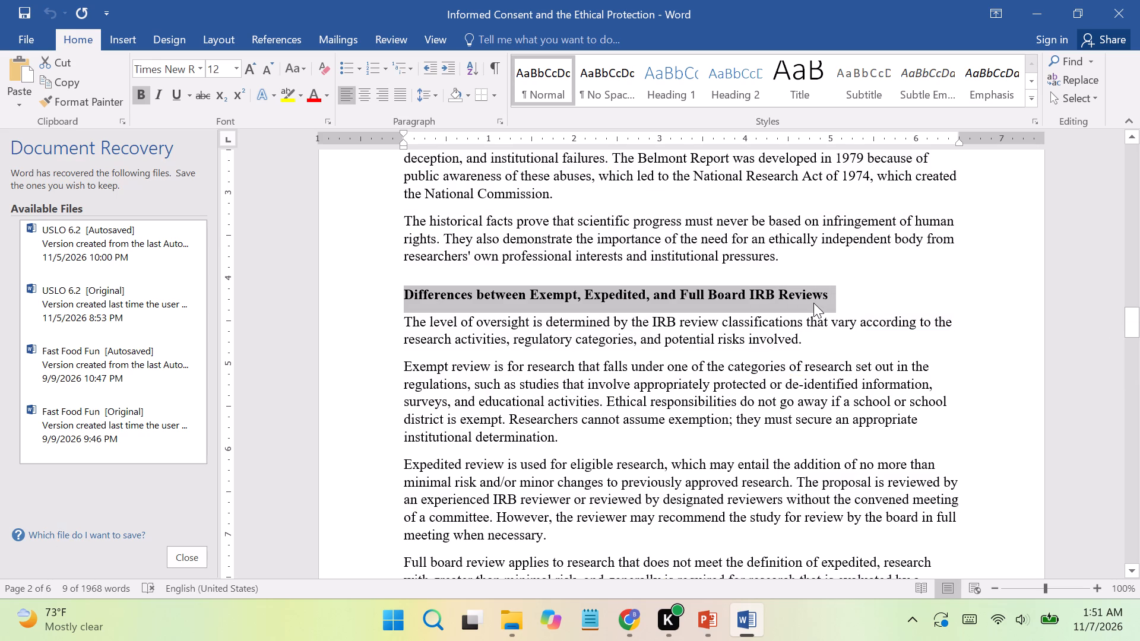
left_click(715, 613)
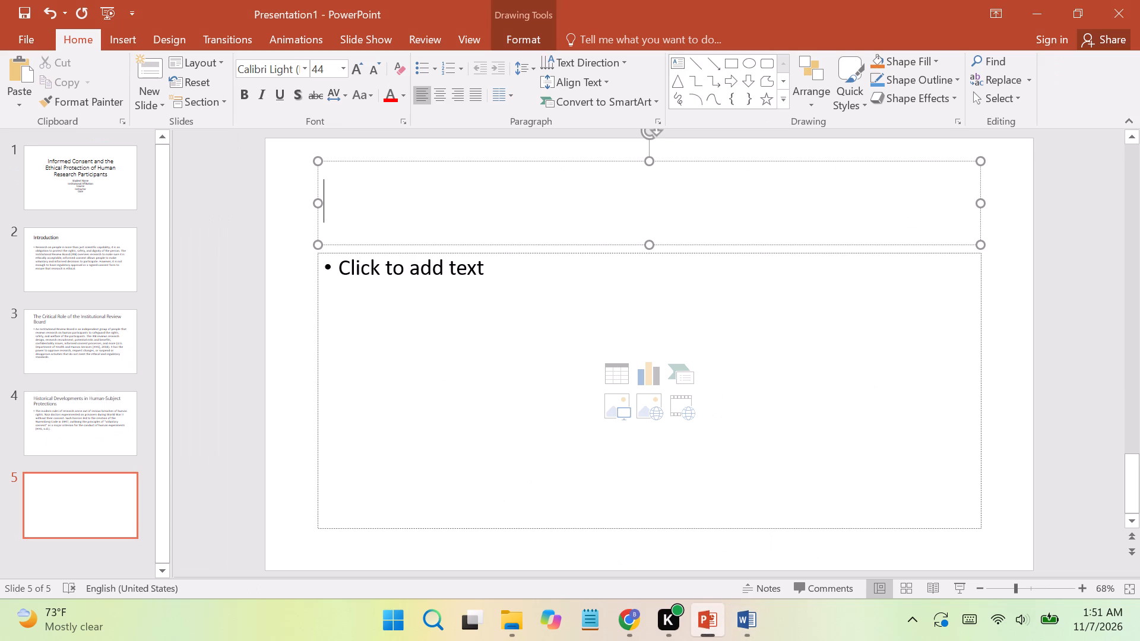
left_click(353, 203)
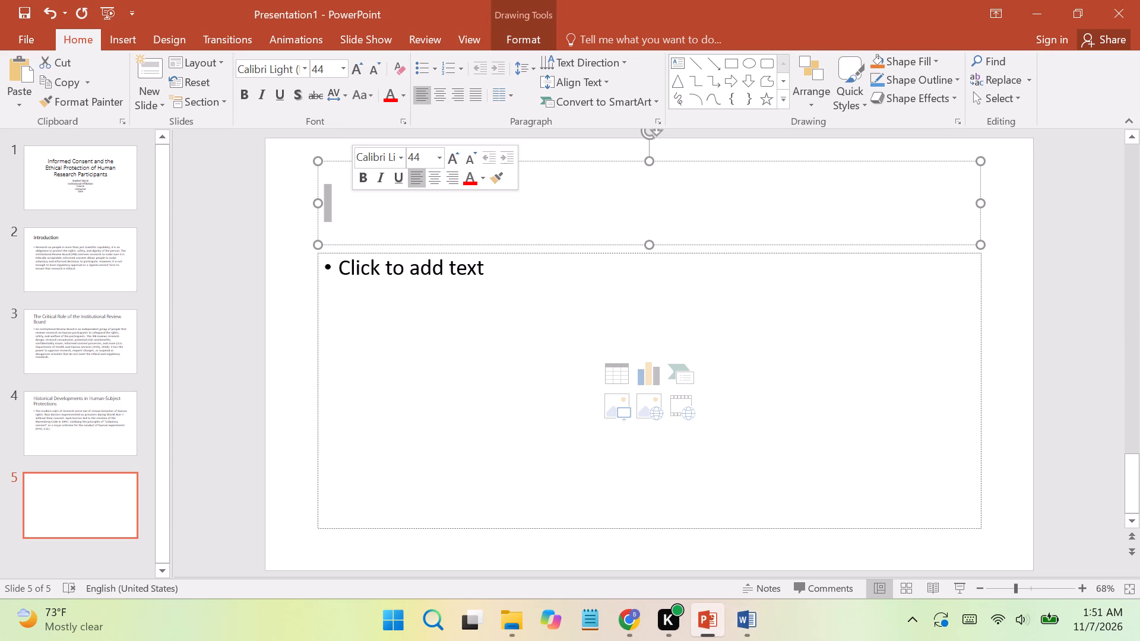
right_click(353, 203)
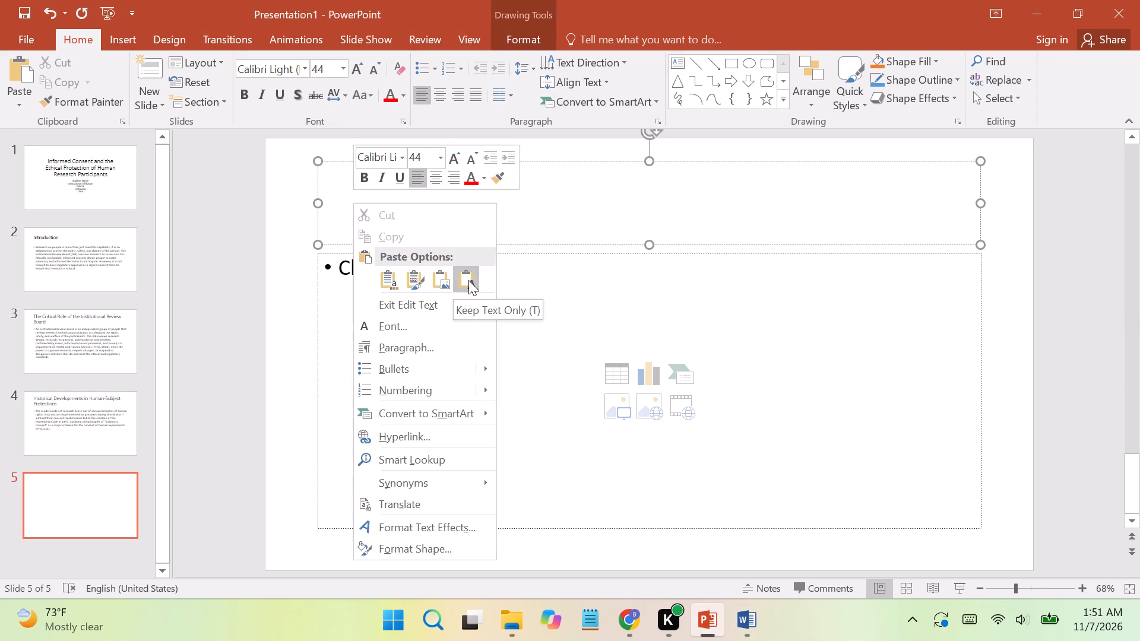
left_click(468, 280)
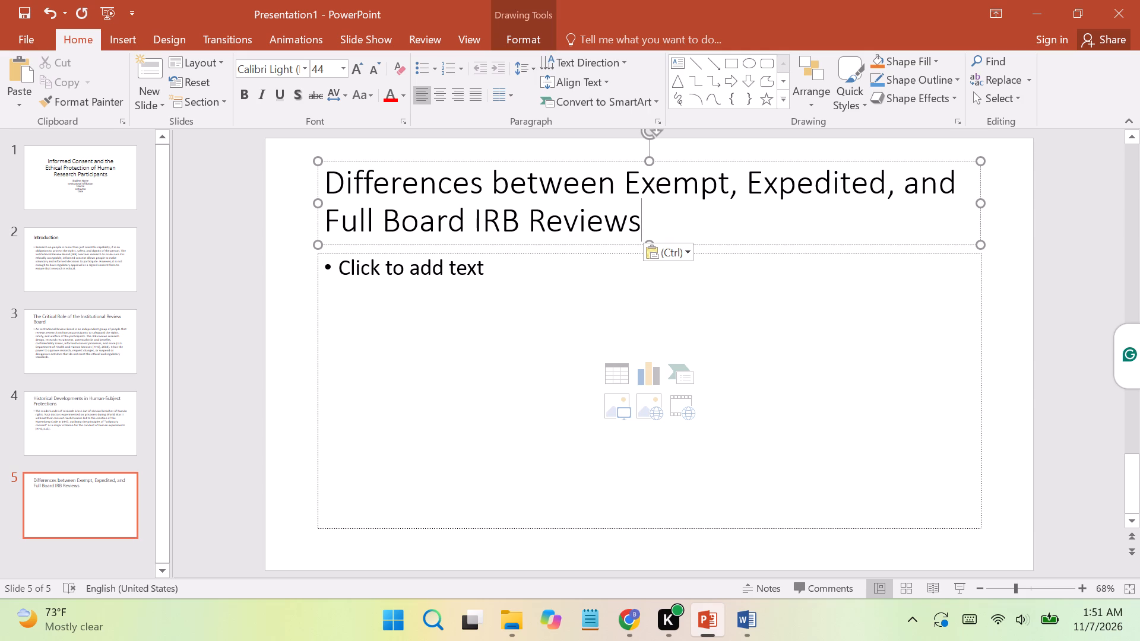
Copy the Differences section's last paragraph, starting "The difference is relevant", from the Word paper into slide 5's content placeholder in PowerPoint as text only.
left_click(502, 277)
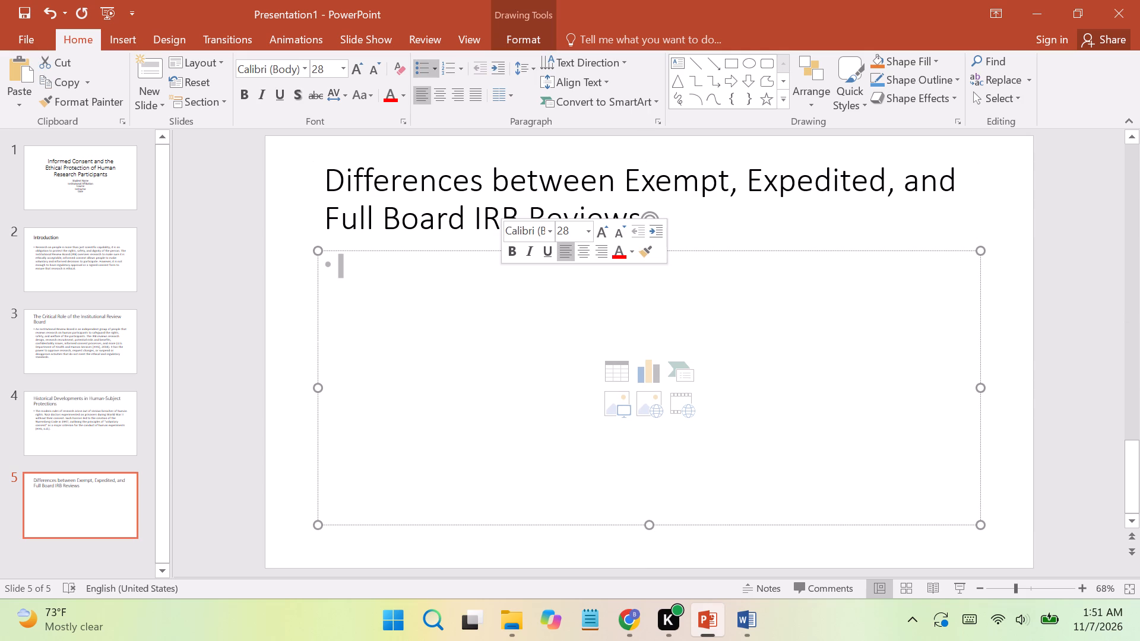
left_click(442, 278)
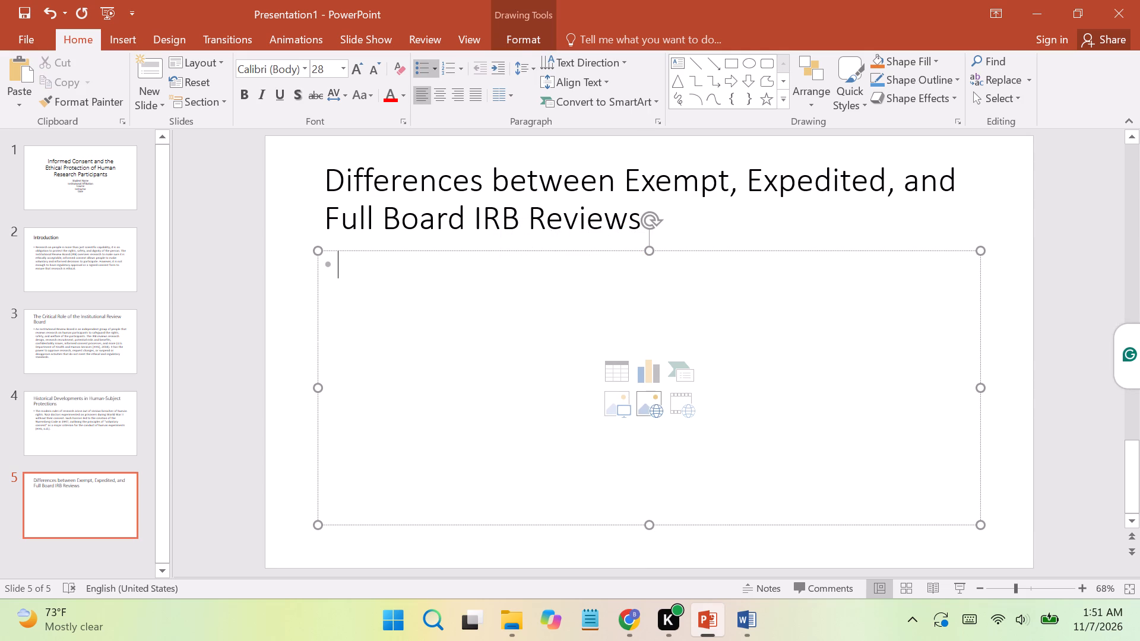
left_click(747, 617)
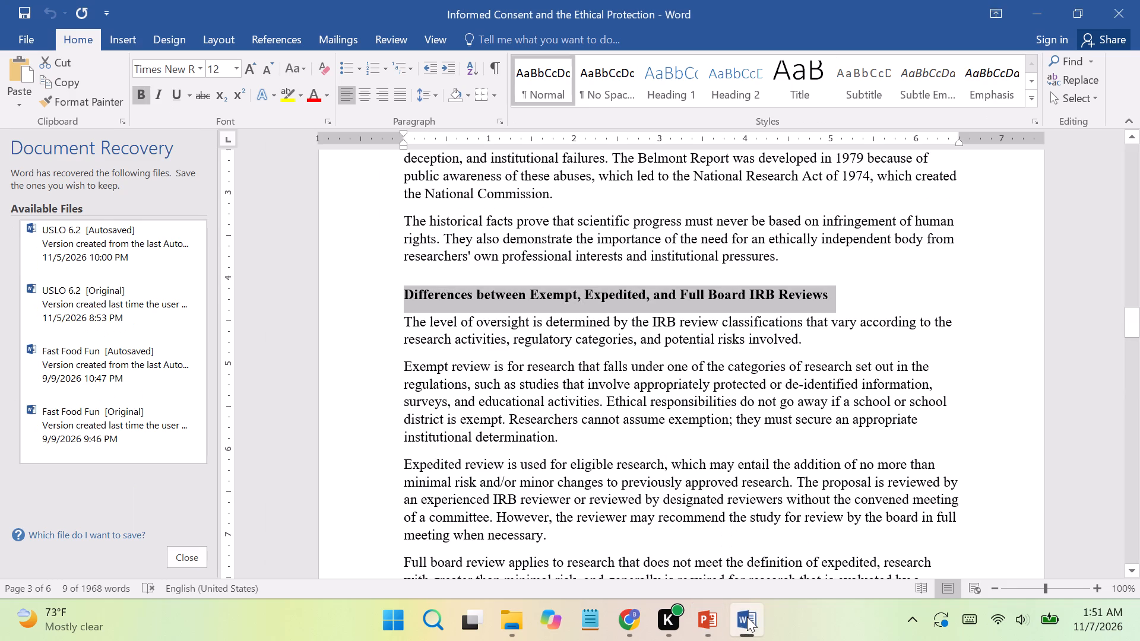
left_click(594, 433)
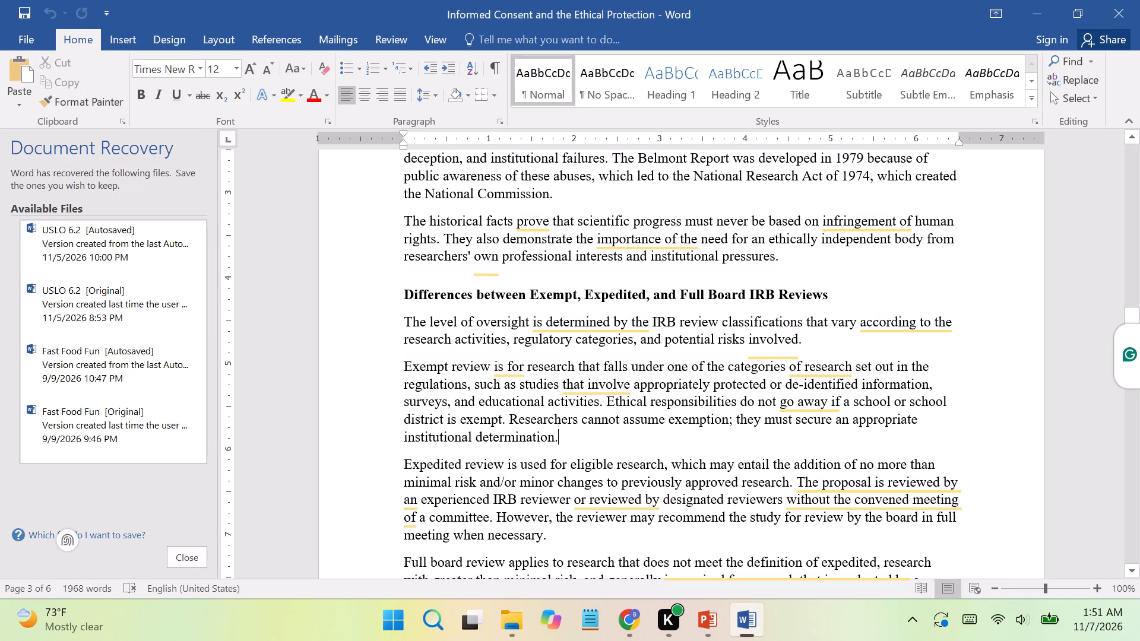
scroll(594, 433, "down", 3)
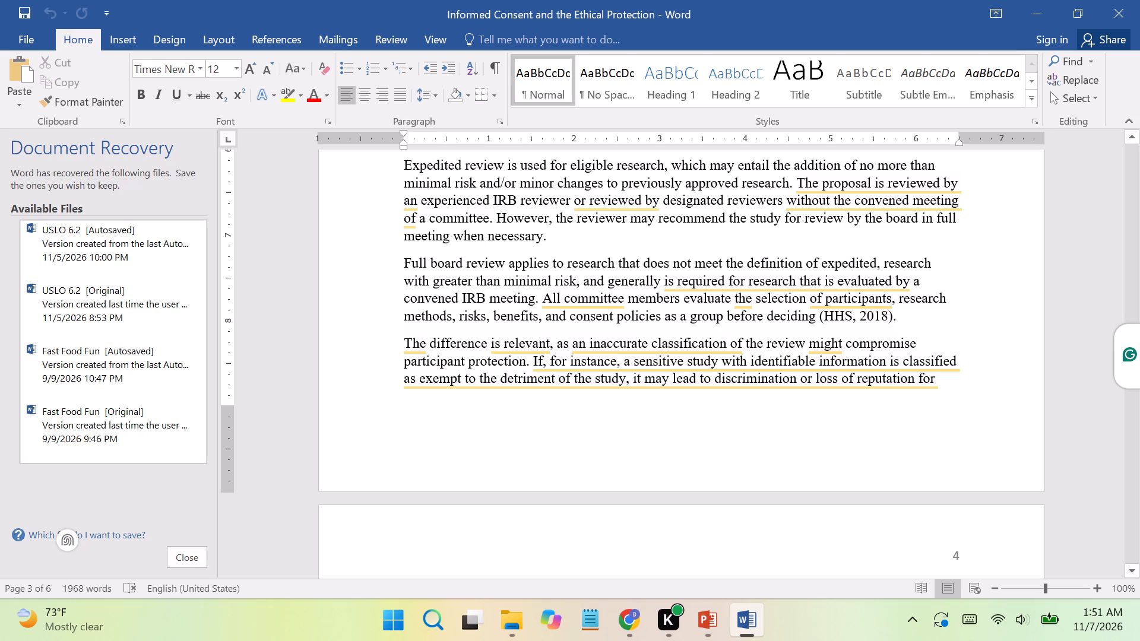
scroll(515, 425, "down", 3)
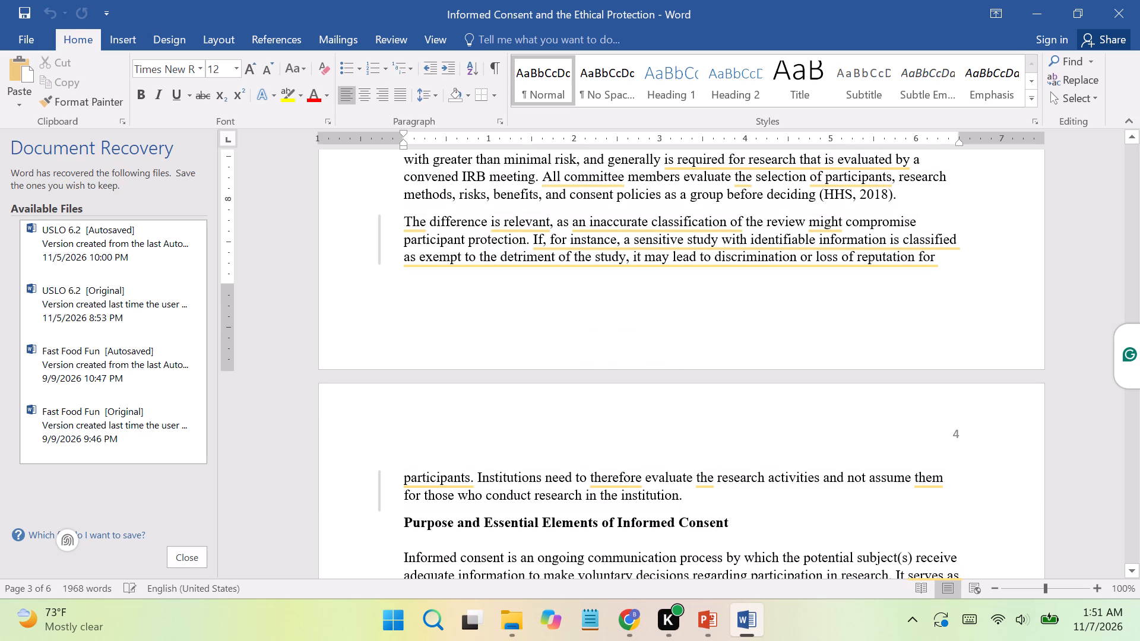
left_click_drag(689, 502, 359, 273)
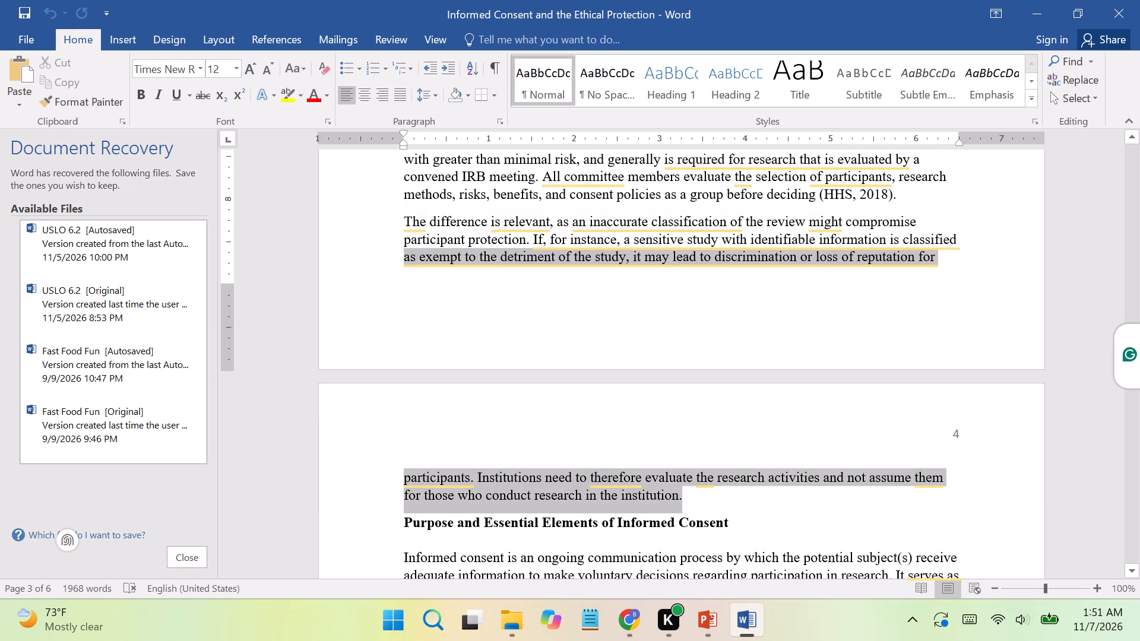
left_click_drag(359, 273, 395, 223)
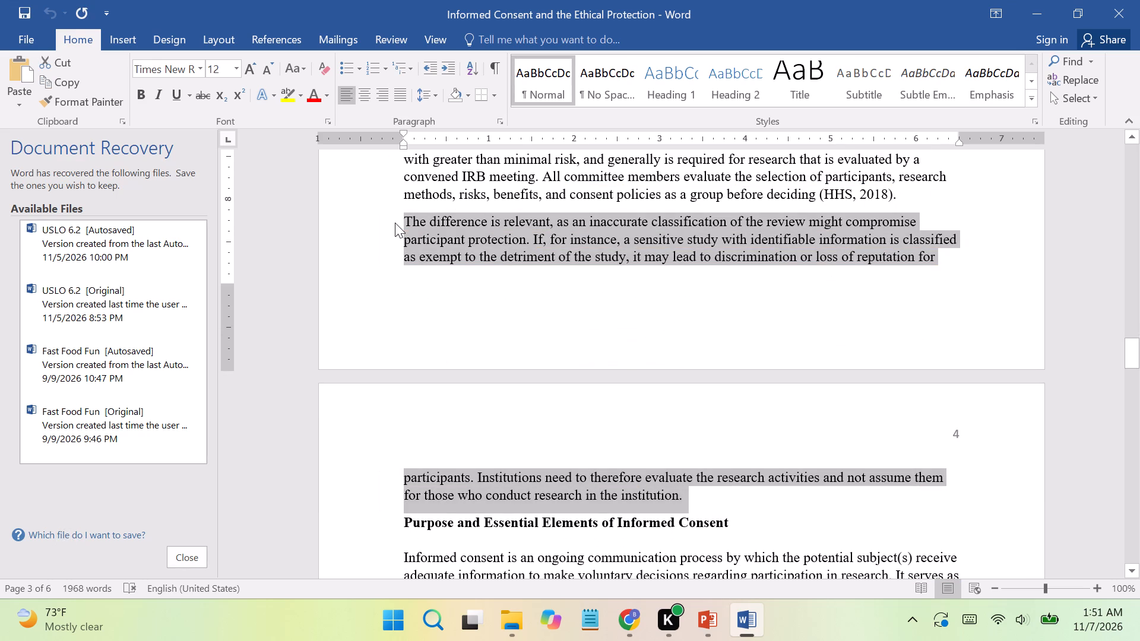
key("ctrl+c")
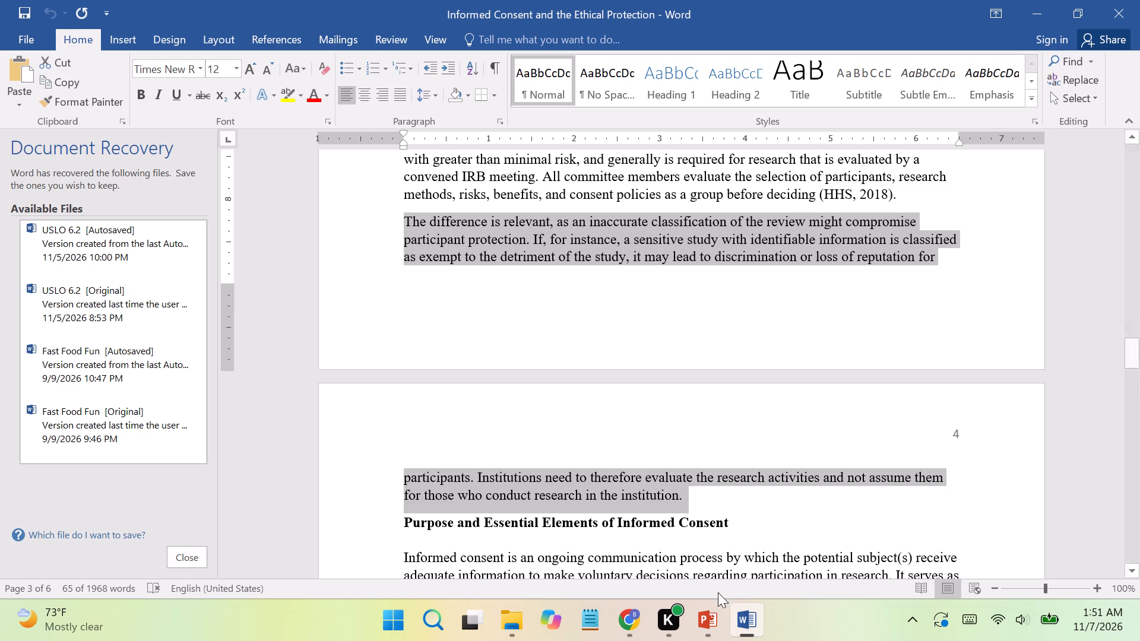
left_click(715, 626)
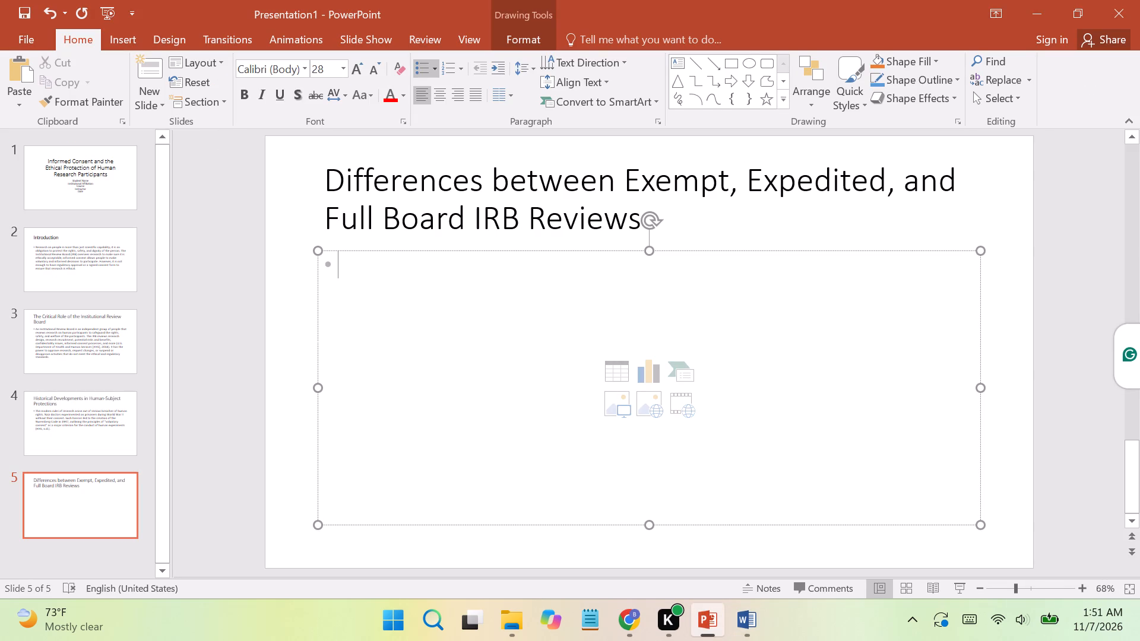
left_click(346, 269)
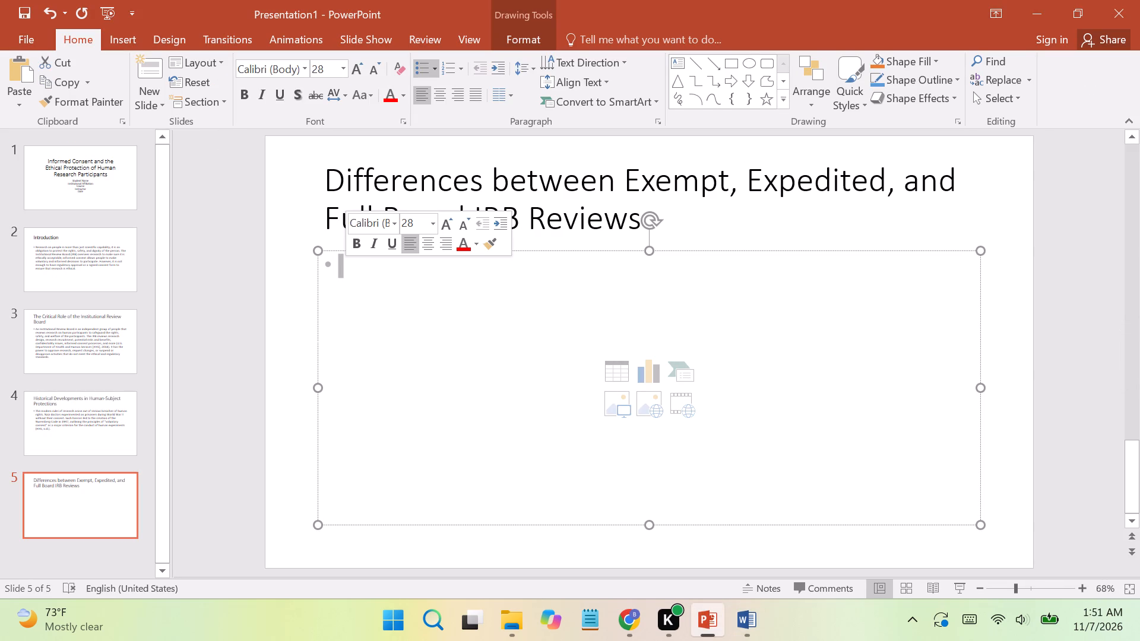
right_click(346, 269)
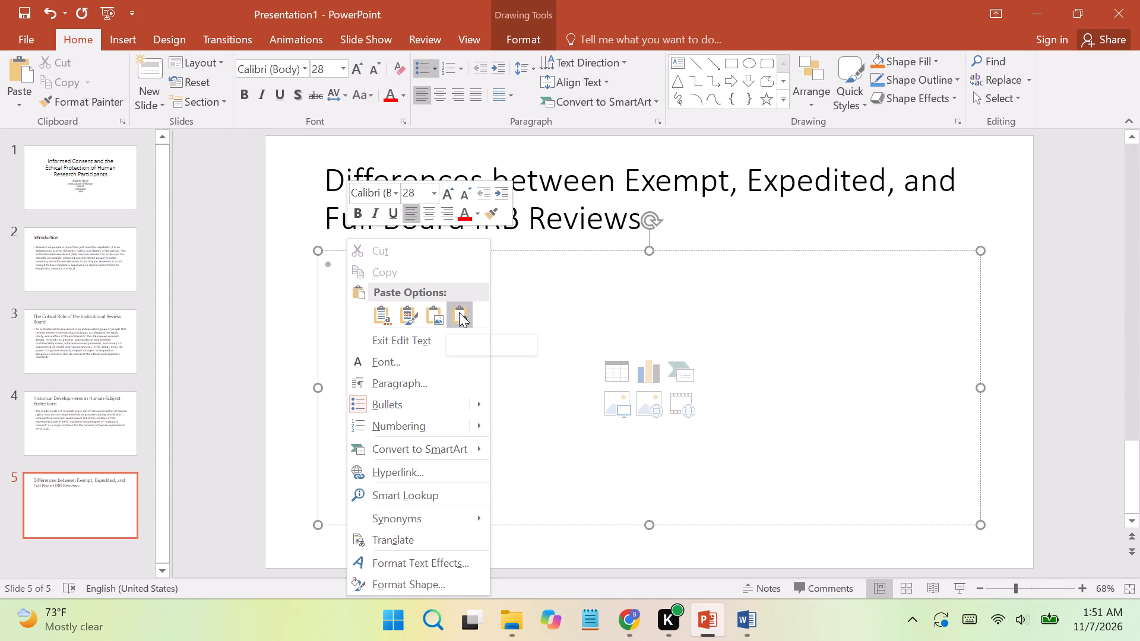
left_click(459, 312)
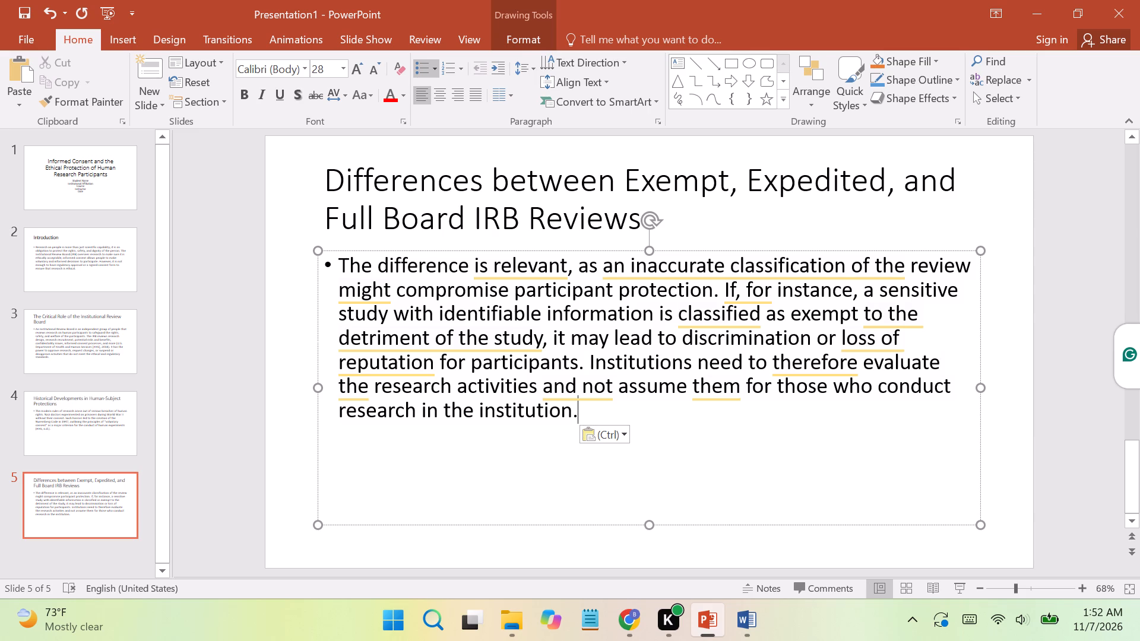
Add a sixth slide with the Title and Content layout.
left_click(303, 195)
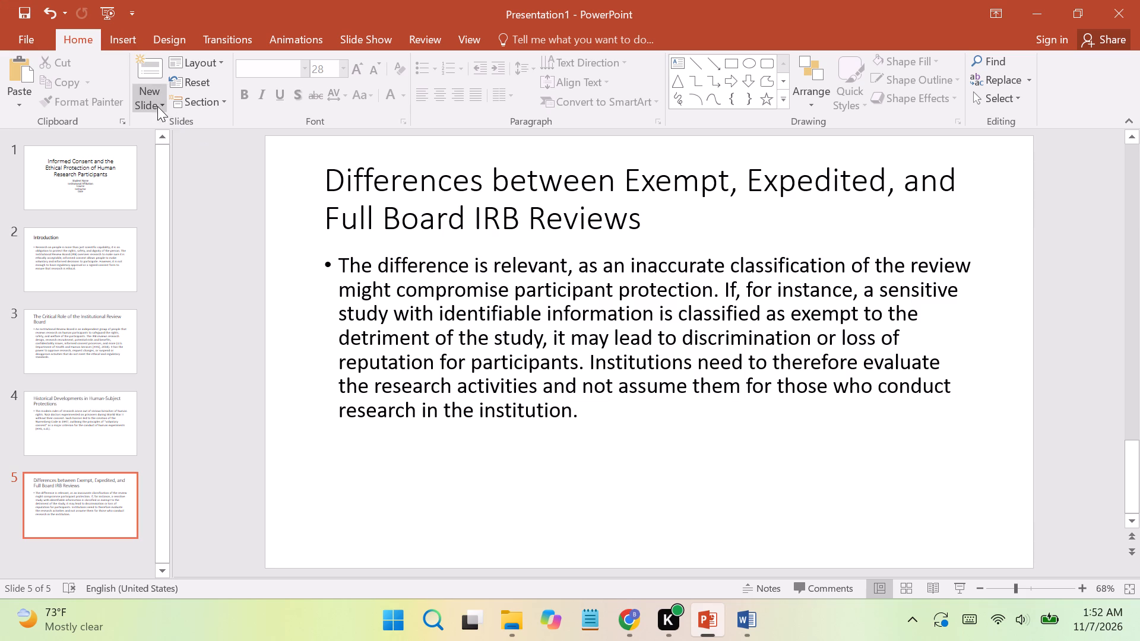
left_click(153, 103)
left_click(275, 148)
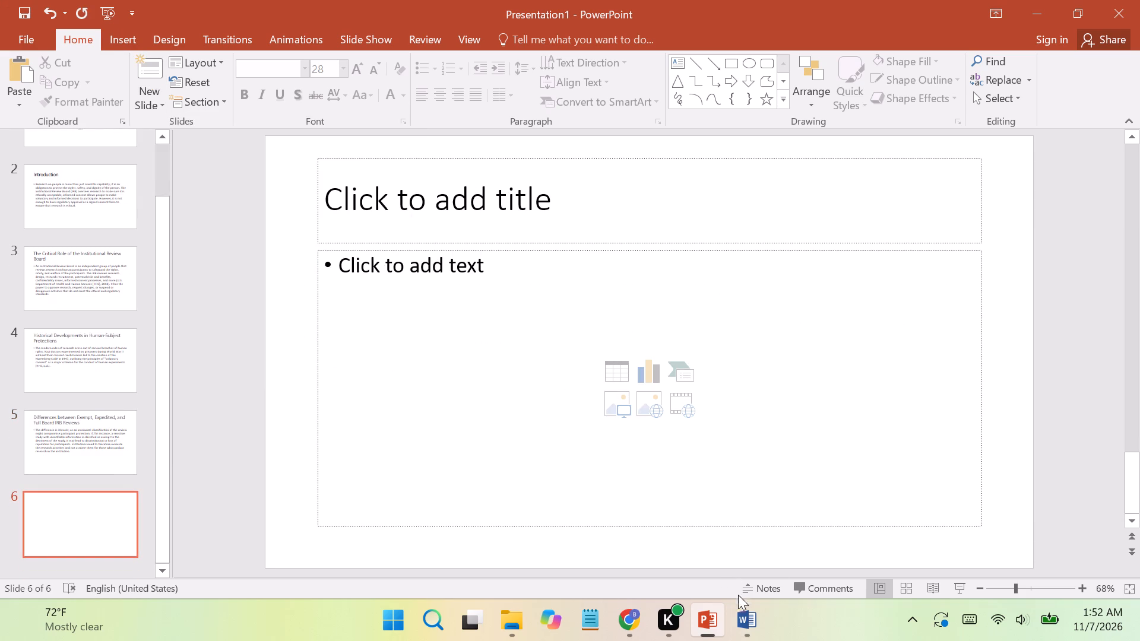
Copy the heading "Purpose and Essential Elements of Informed Consent" from the Word paper into slide 6's title placeholder in PowerPoint as text only.
left_click(753, 620)
scroll(636, 402, "down", 2)
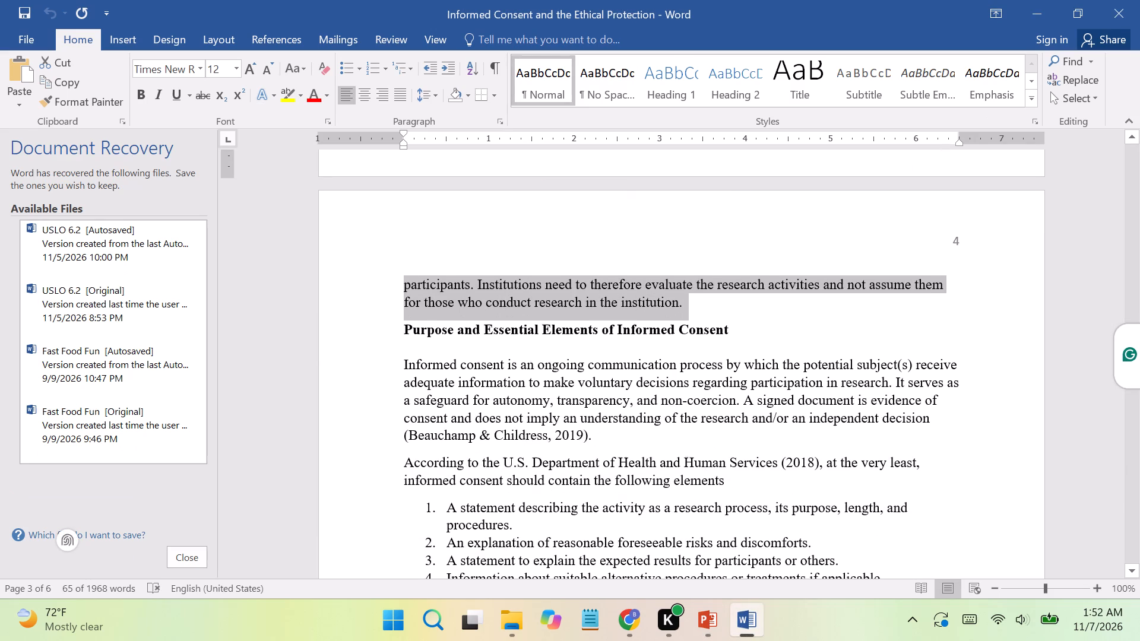
left_click_drag(732, 329, 464, 337)
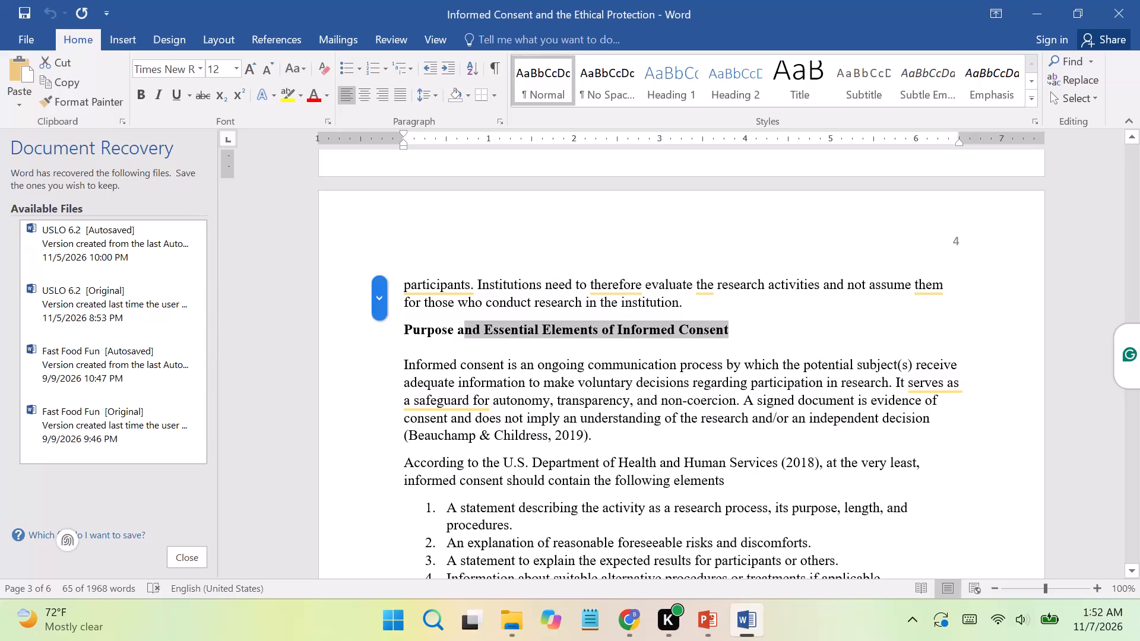
left_click_drag(464, 337, 417, 337)
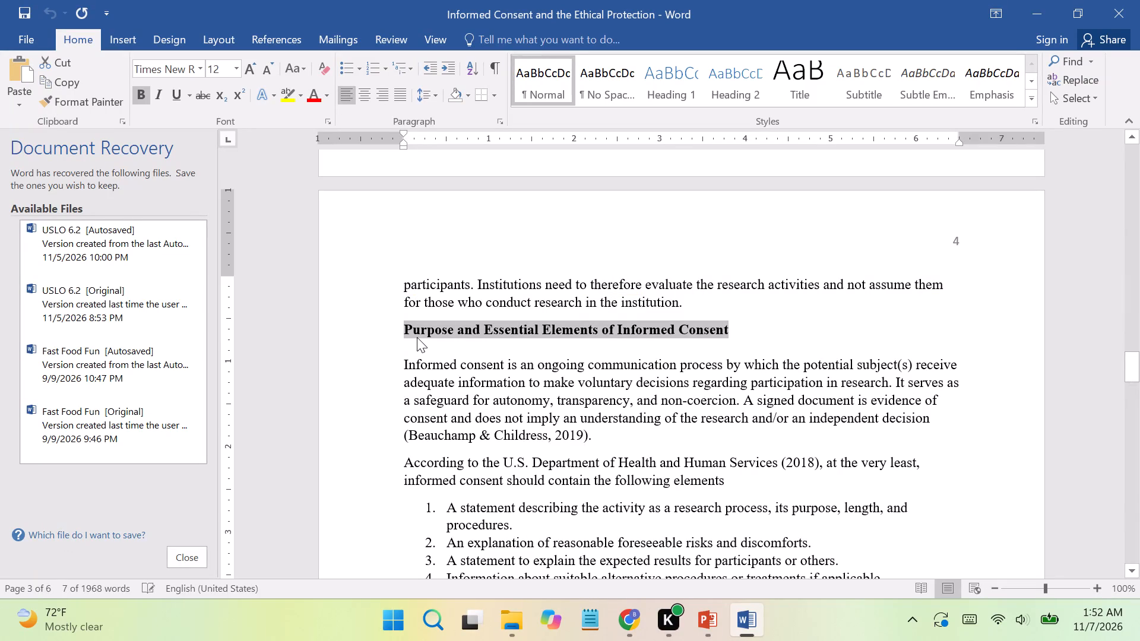
key("ctrl+c")
left_click(704, 613)
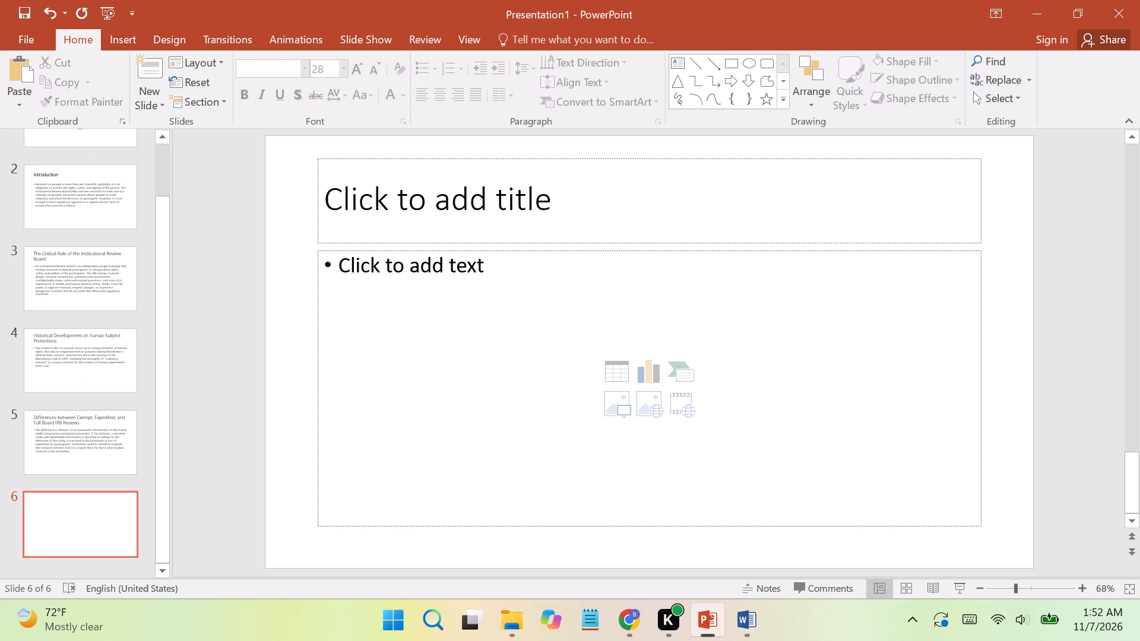
left_click(362, 212)
left_click(362, 212)
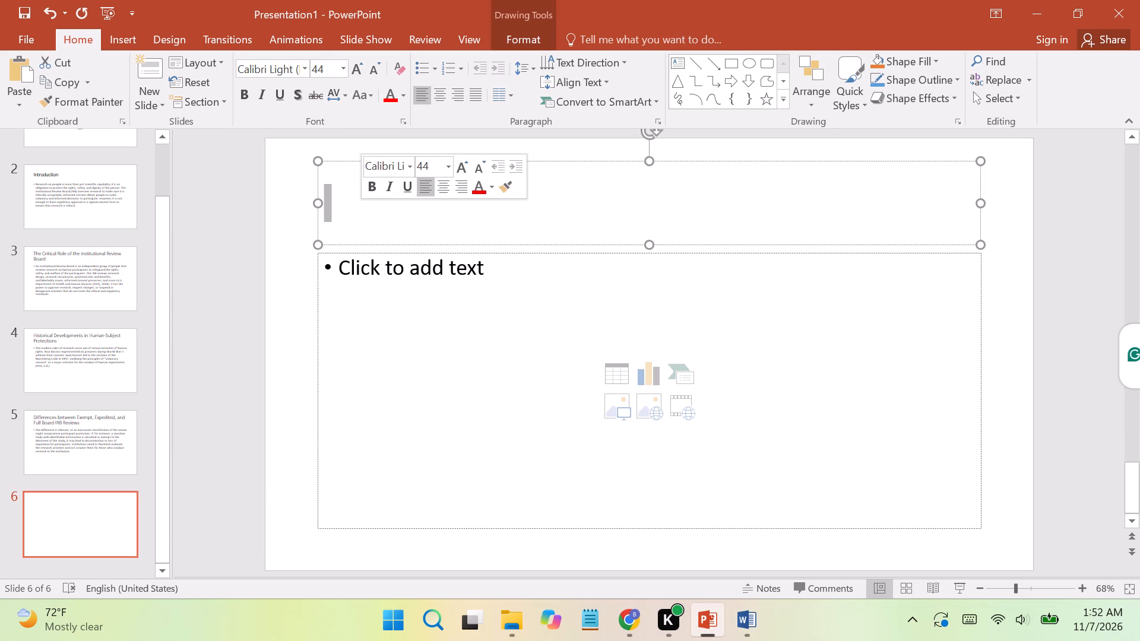
left_click(362, 212)
right_click(362, 212)
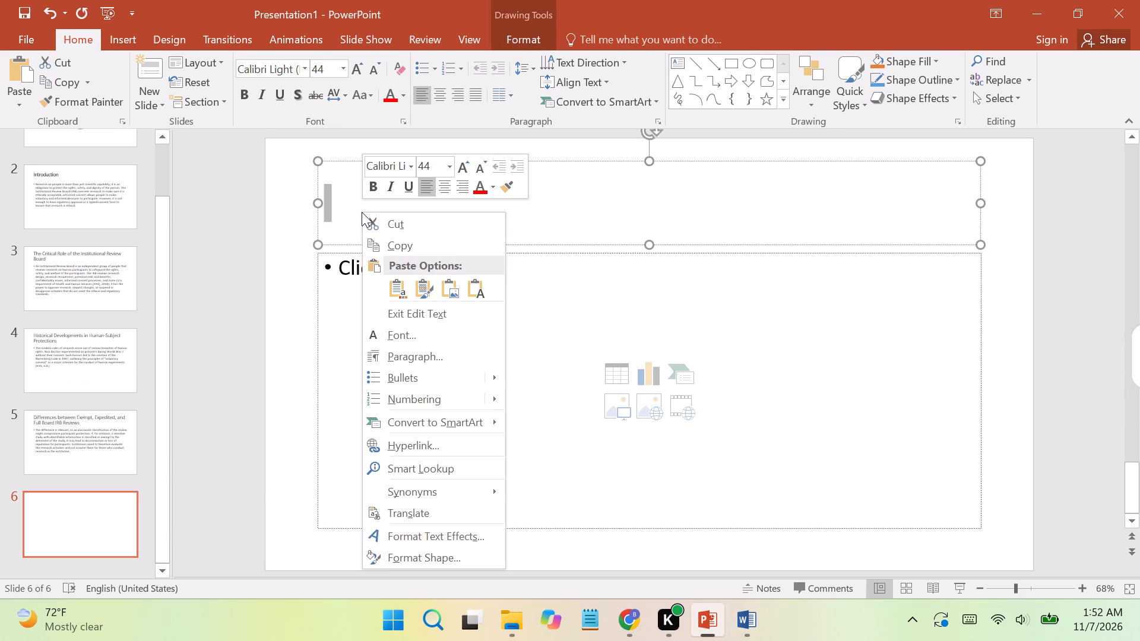
left_click(475, 285)
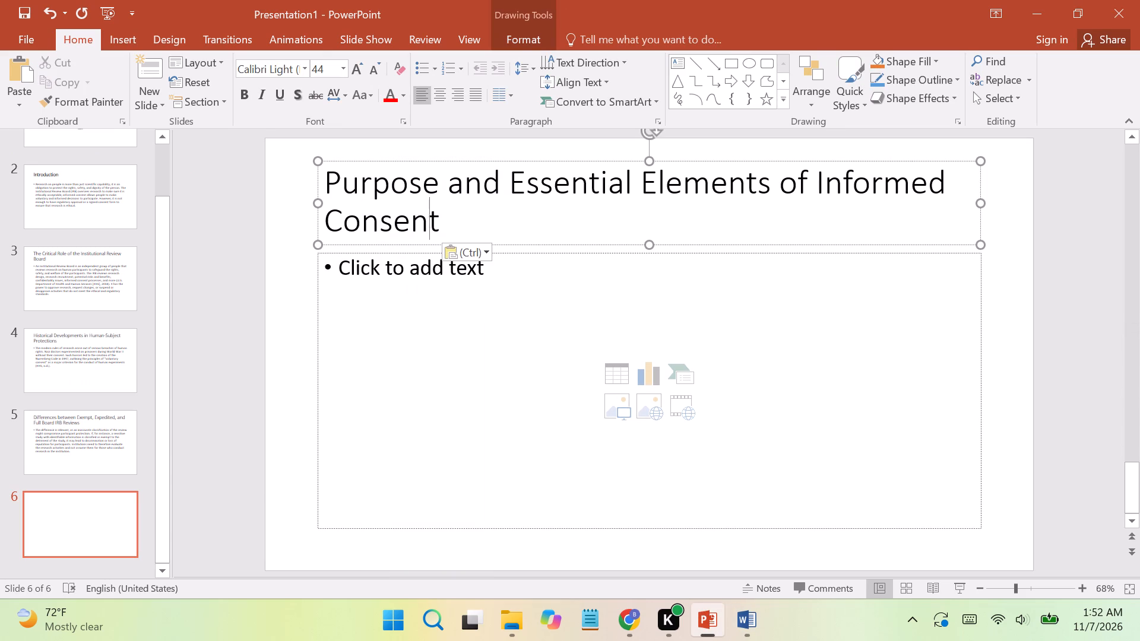
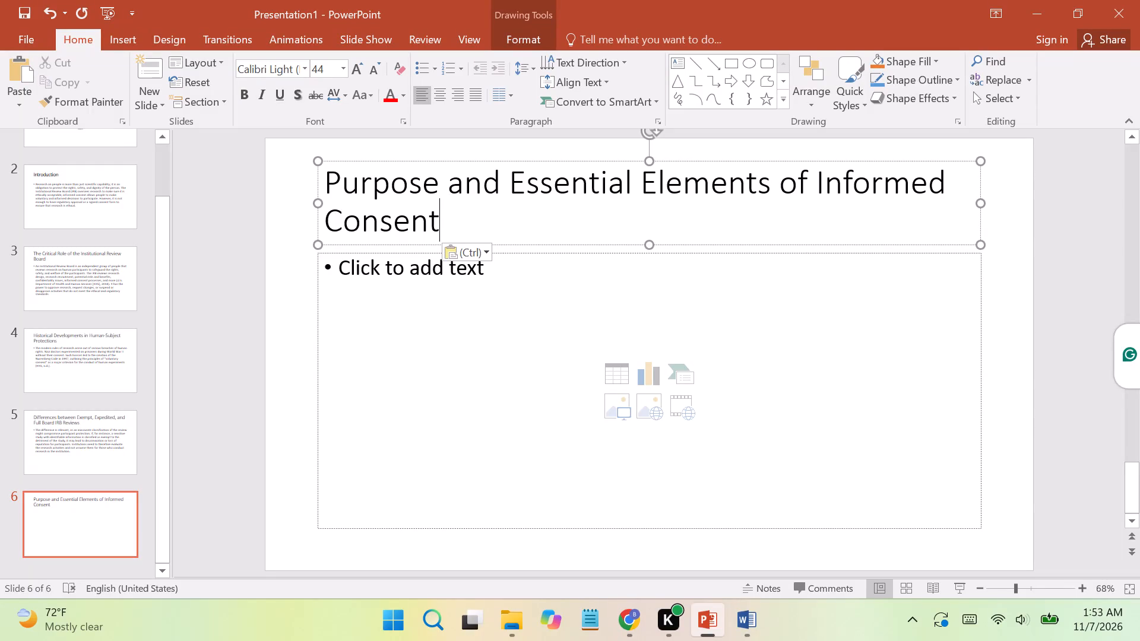
Copy the Purpose section's first paragraph, starting "Informed consent is an ongoing", from the Word paper into slide 6's content placeholder in PowerPoint as text only.
left_click(509, 275)
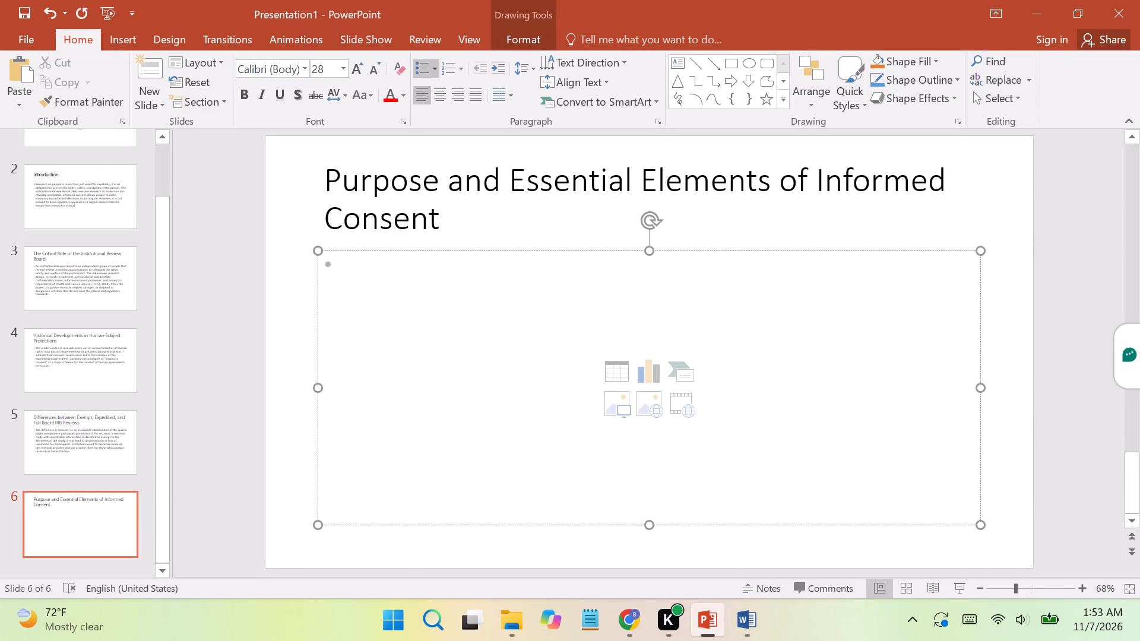
left_click(745, 614)
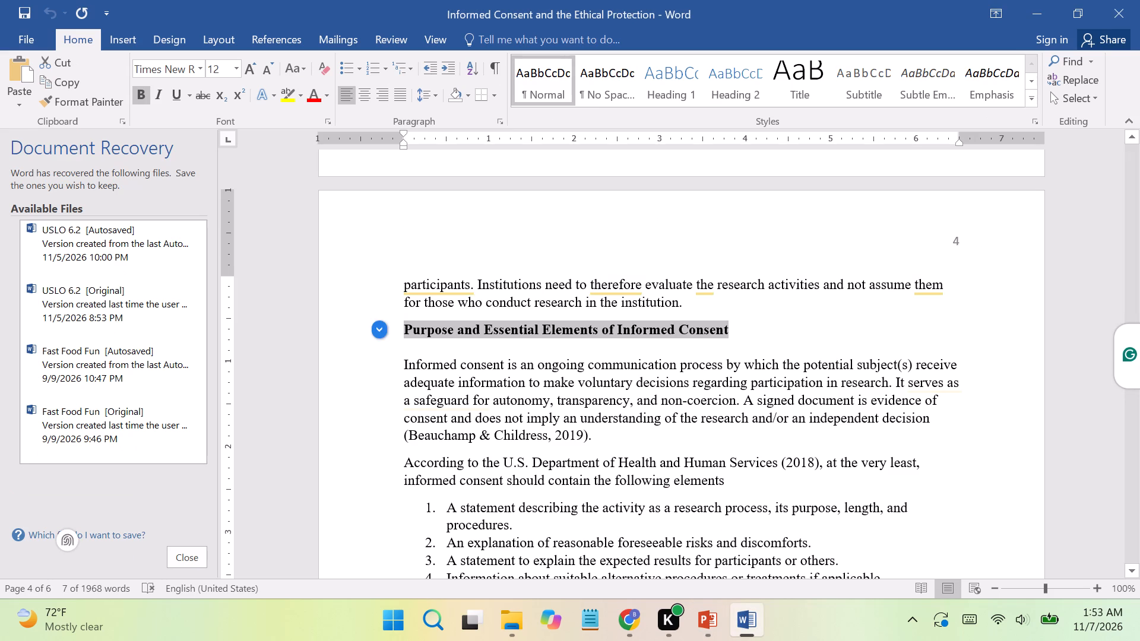
left_click_drag(603, 434, 411, 366)
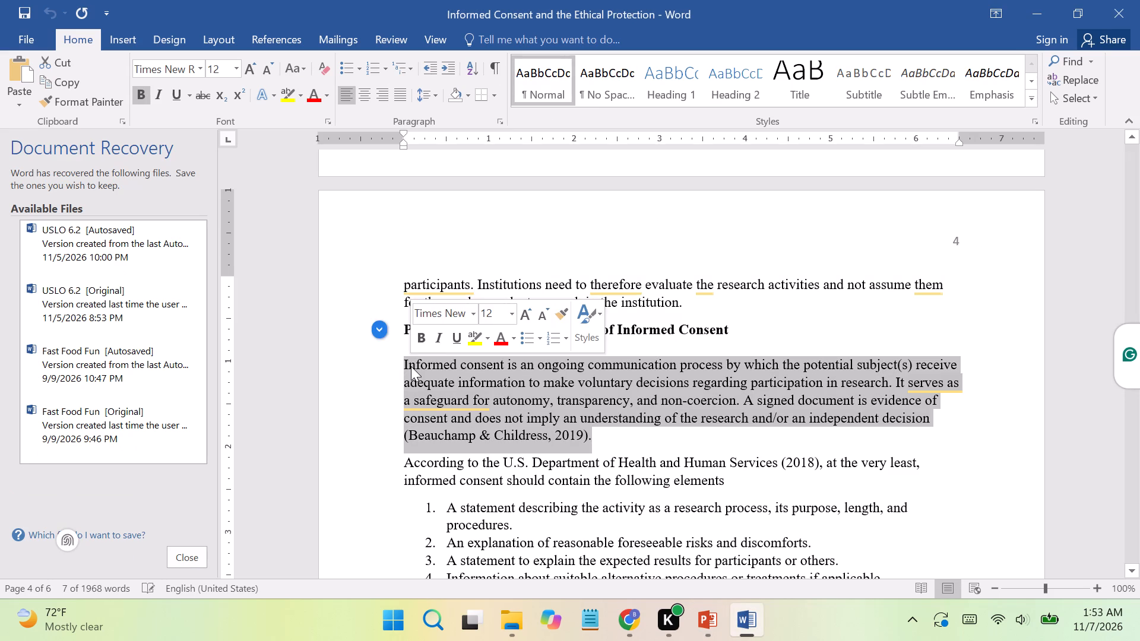
key("ctrl+c")
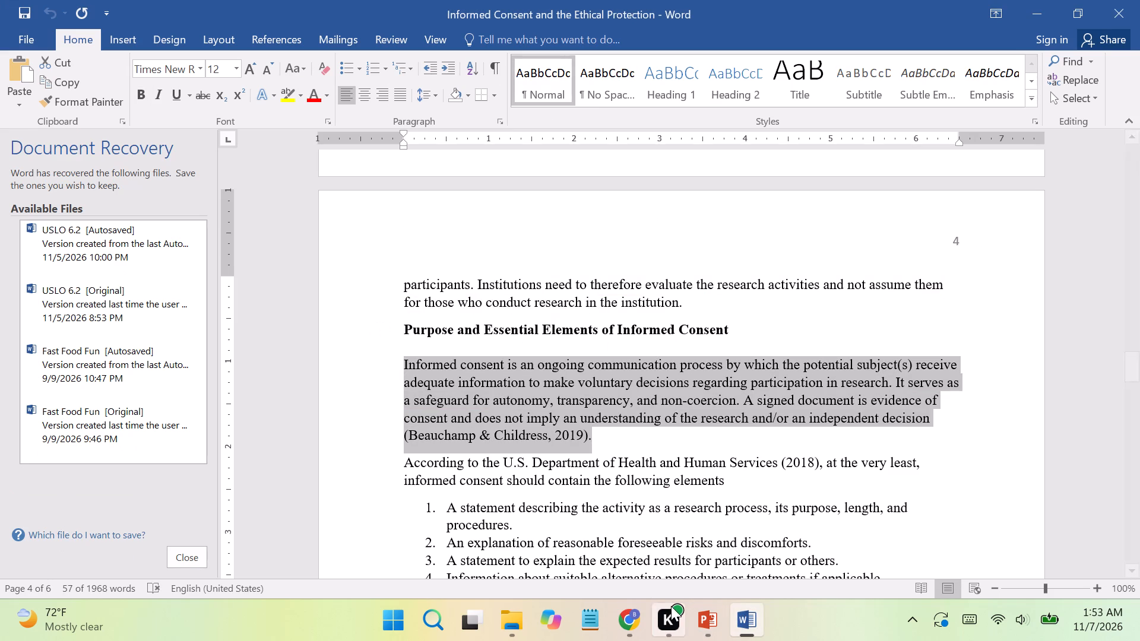
left_click(699, 609)
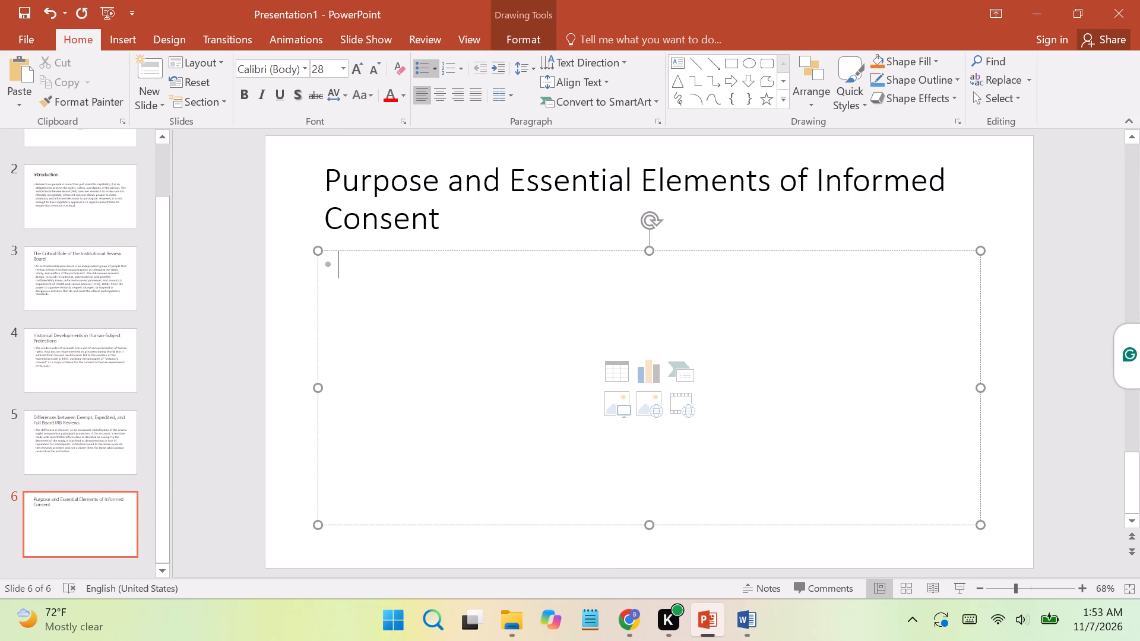
left_click(368, 270)
left_click(368, 270)
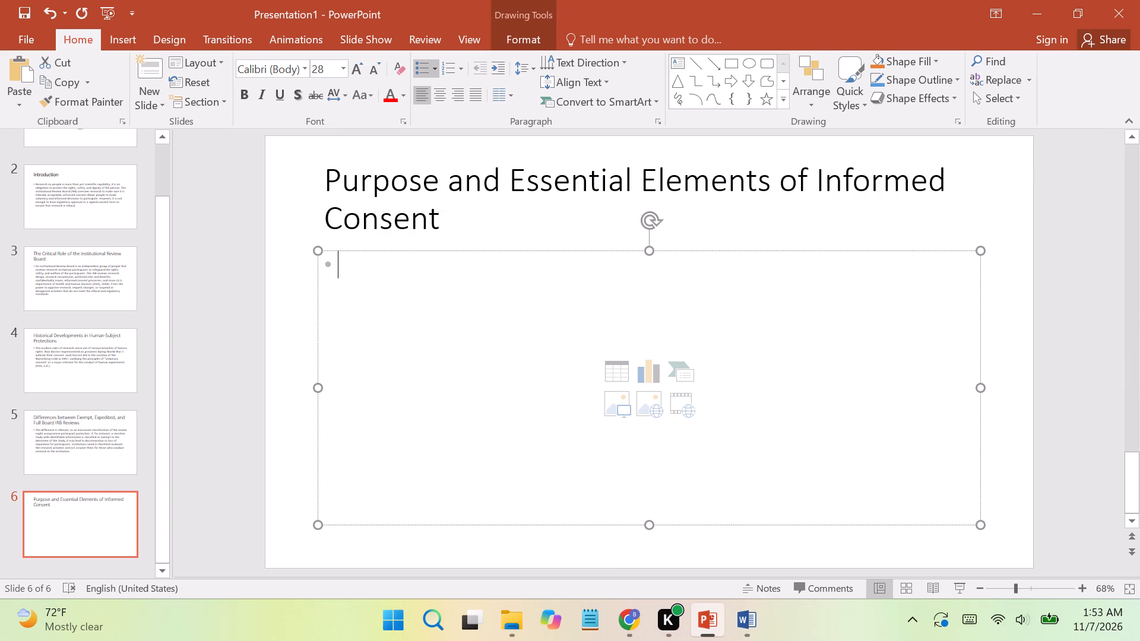
left_click(368, 270)
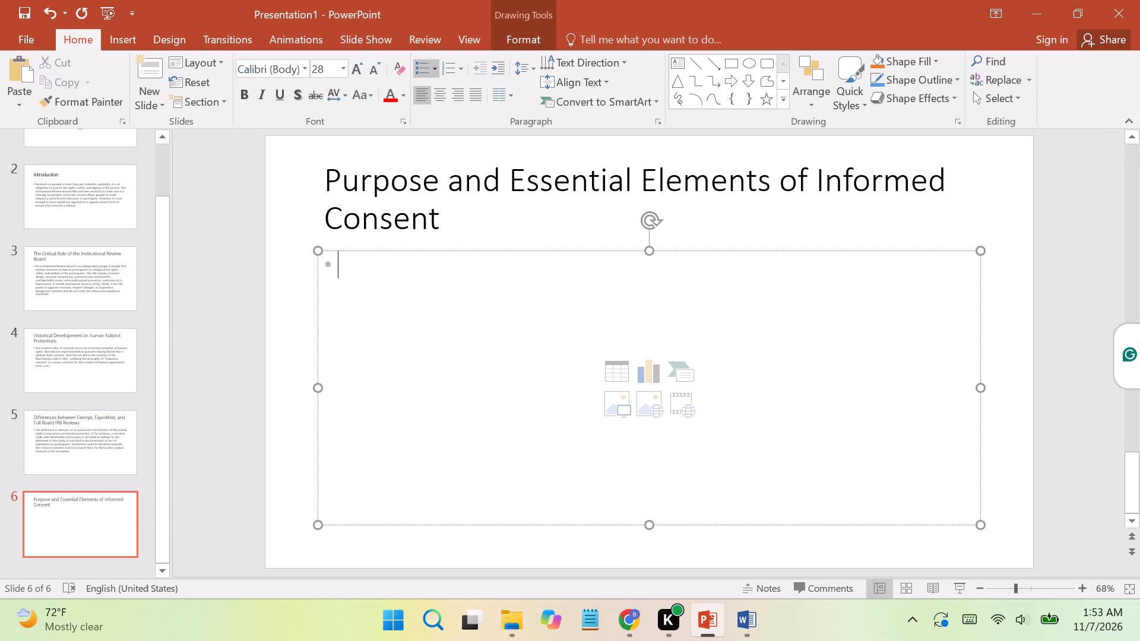
right_click(368, 270)
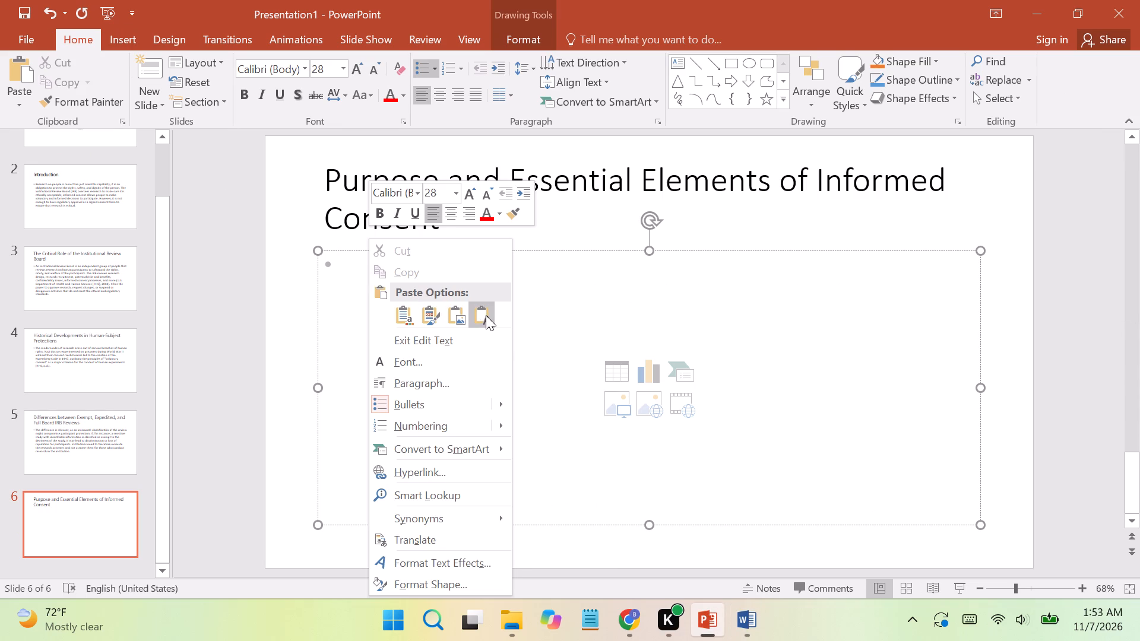
left_click(486, 315)
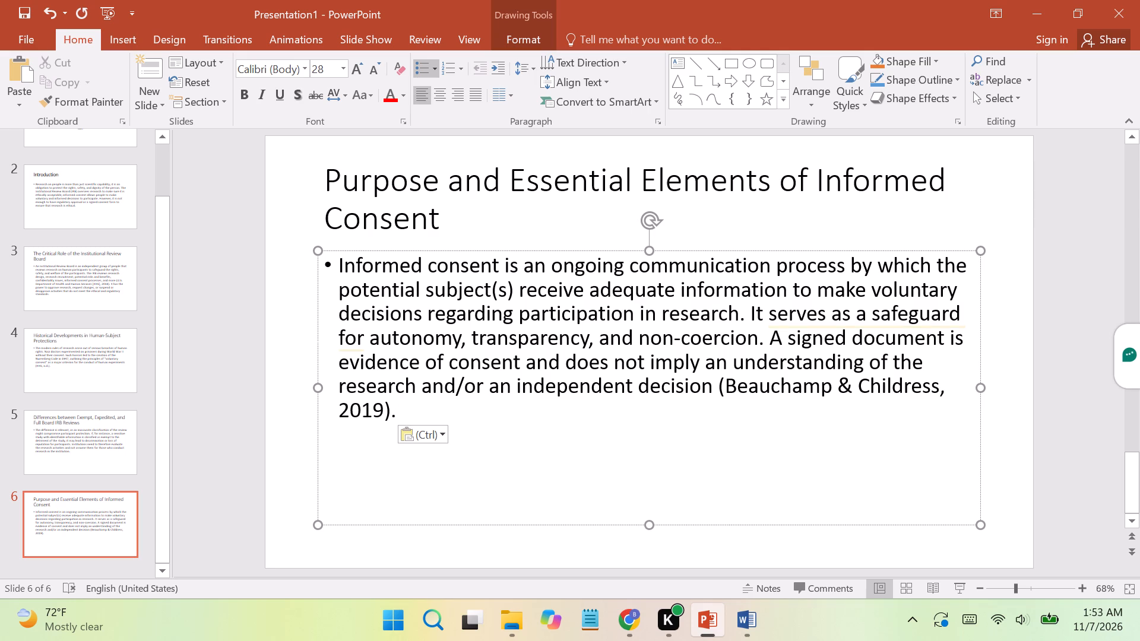
left_click(492, 210)
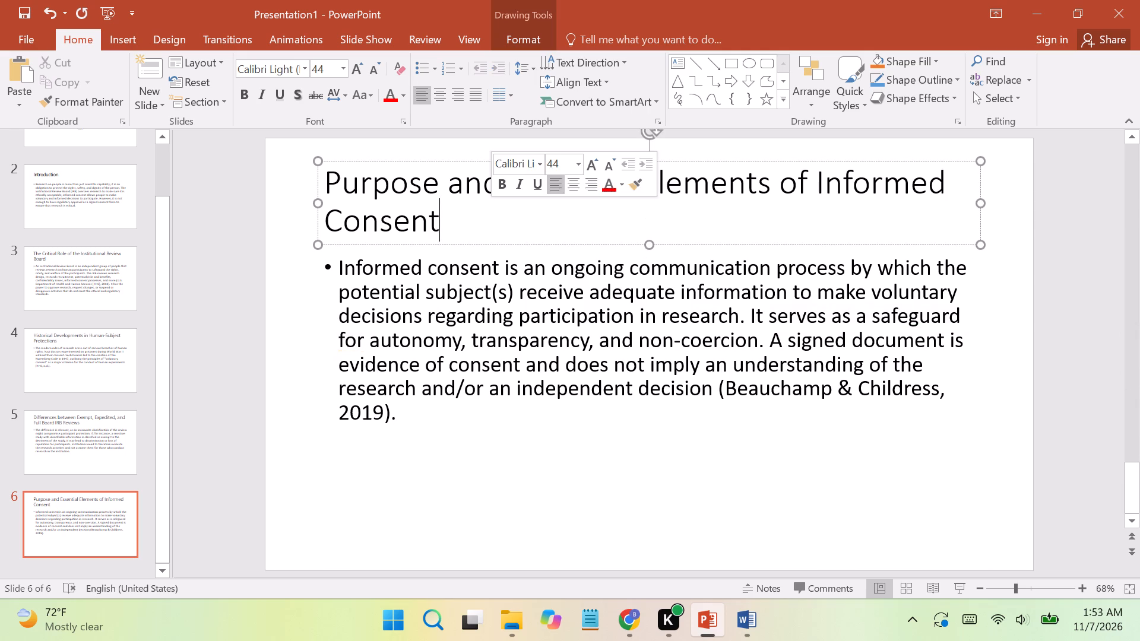
Add a seventh slide with the Title and Content layout.
left_click(151, 98)
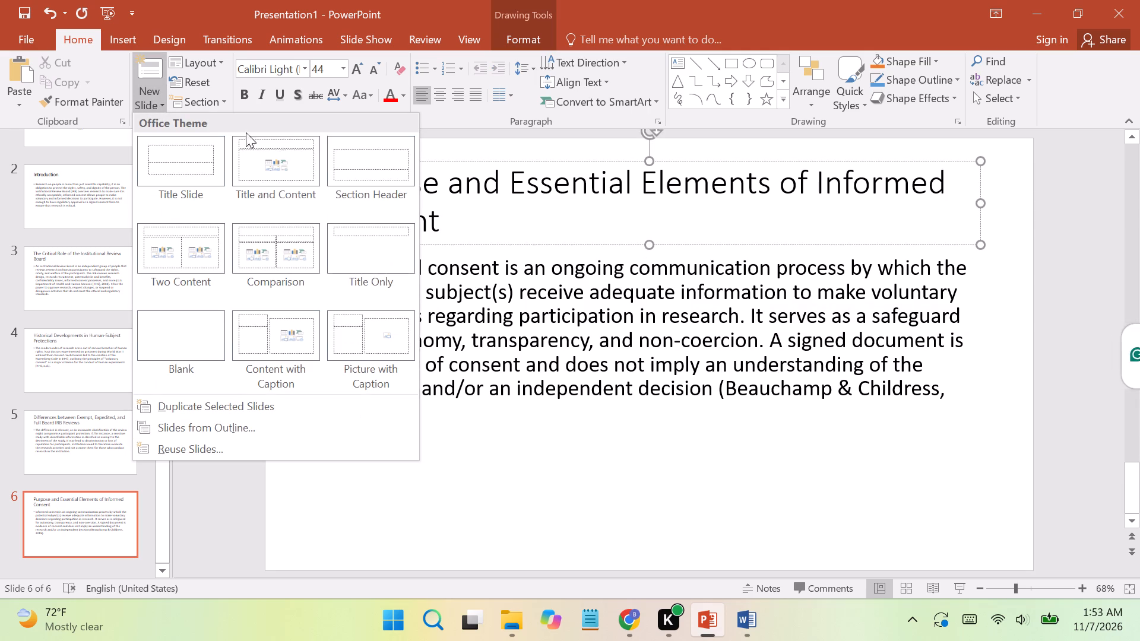
left_click(286, 152)
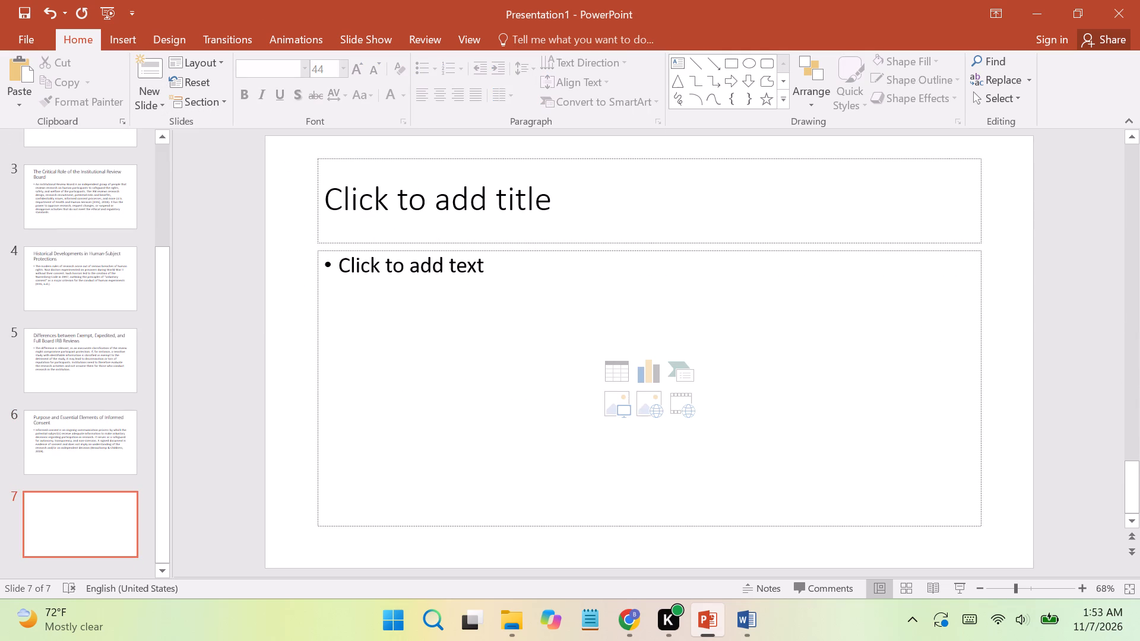
Copy the heading "Limitations of Informed Consent and Protection of Vulnerable Populations" from the Word paper into slide 7's title placeholder in PowerPoint as text only.
left_click(746, 613)
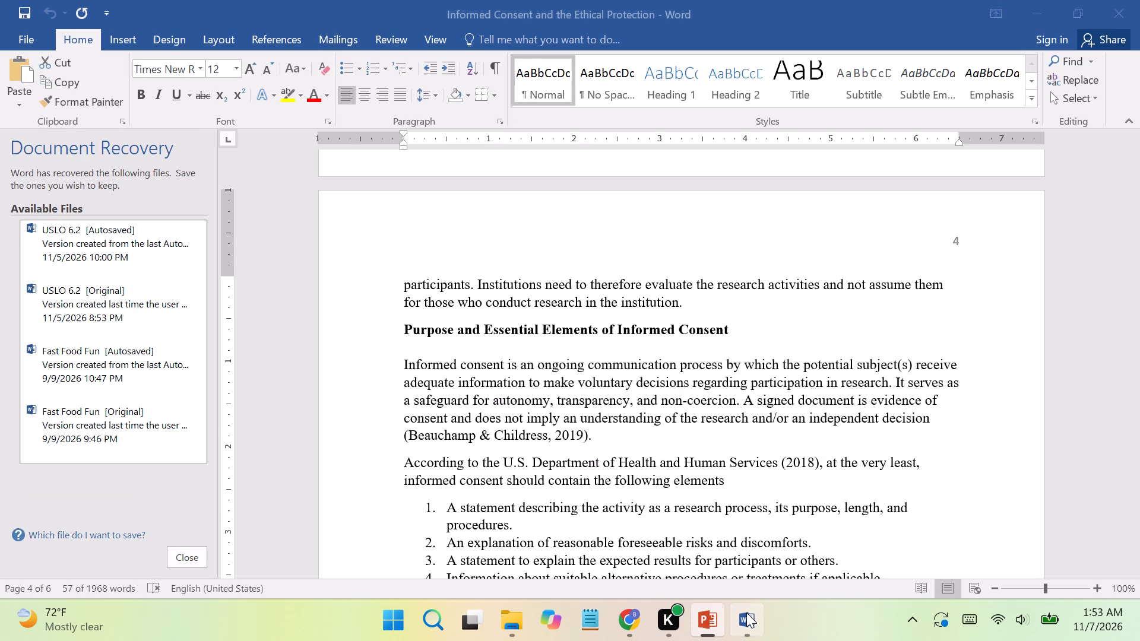
scroll(576, 392, "down", 2)
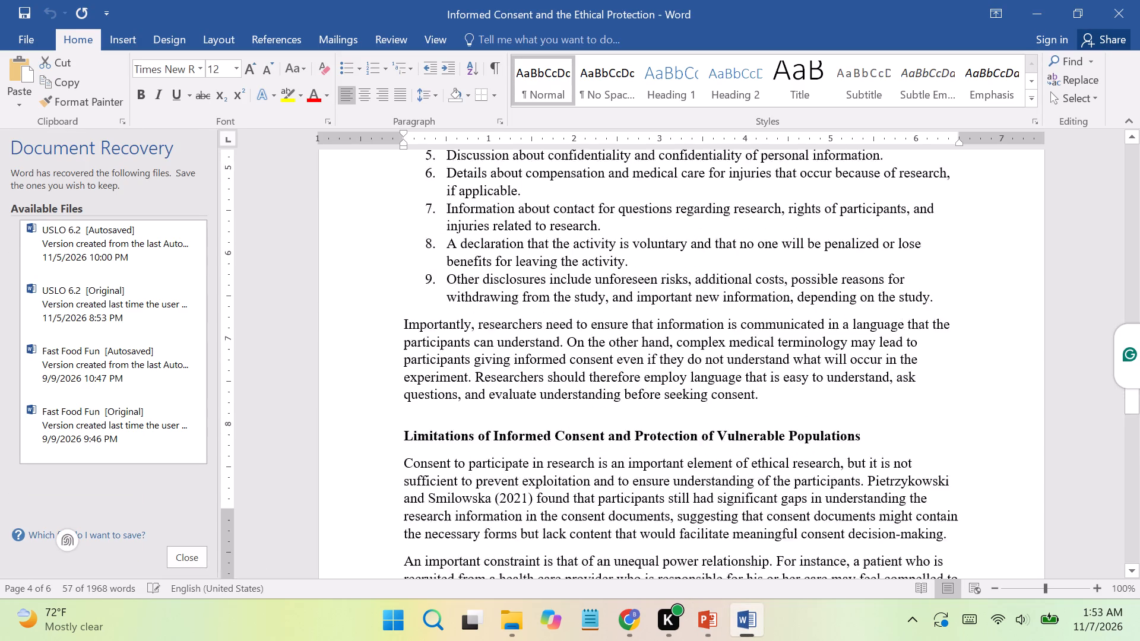
scroll(576, 392, "down", 1)
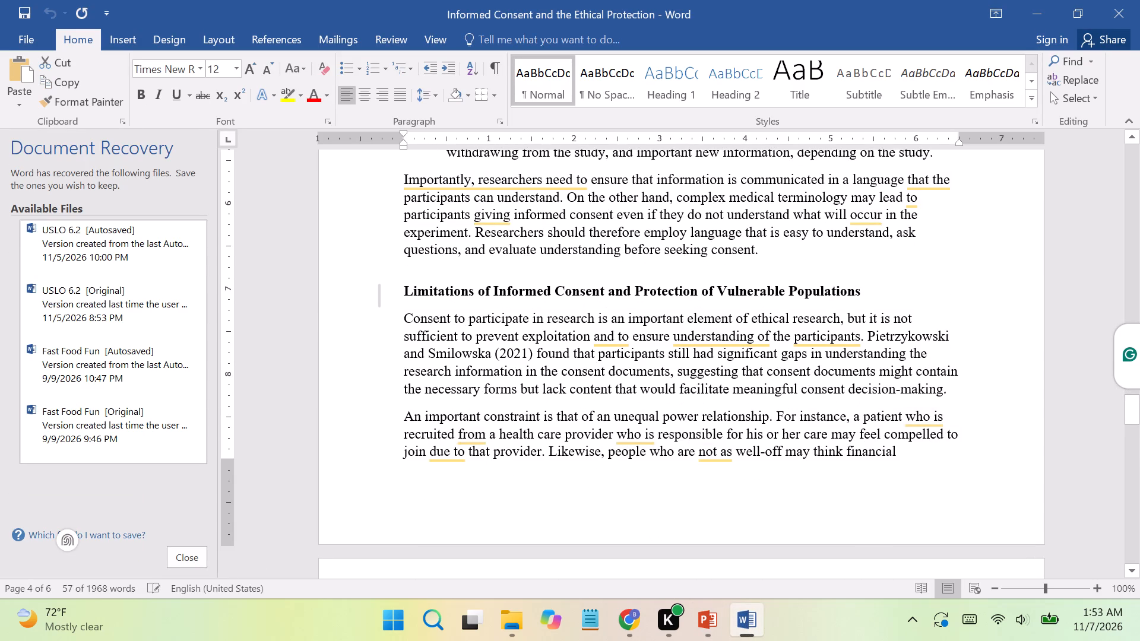
left_click_drag(403, 291, 582, 293)
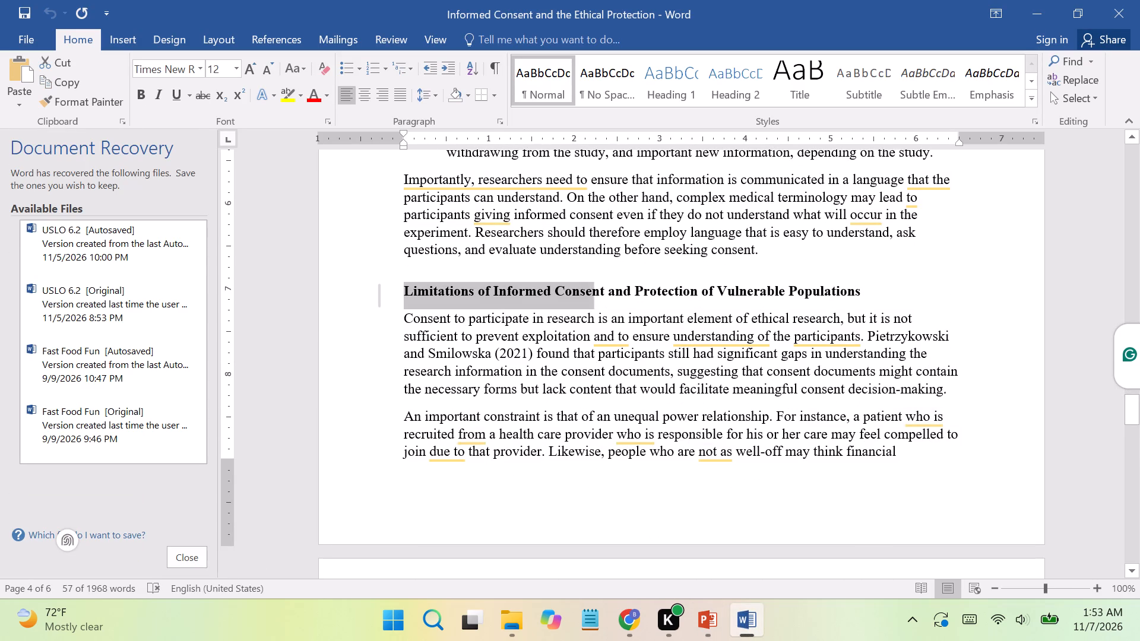
left_click_drag(582, 293, 837, 280)
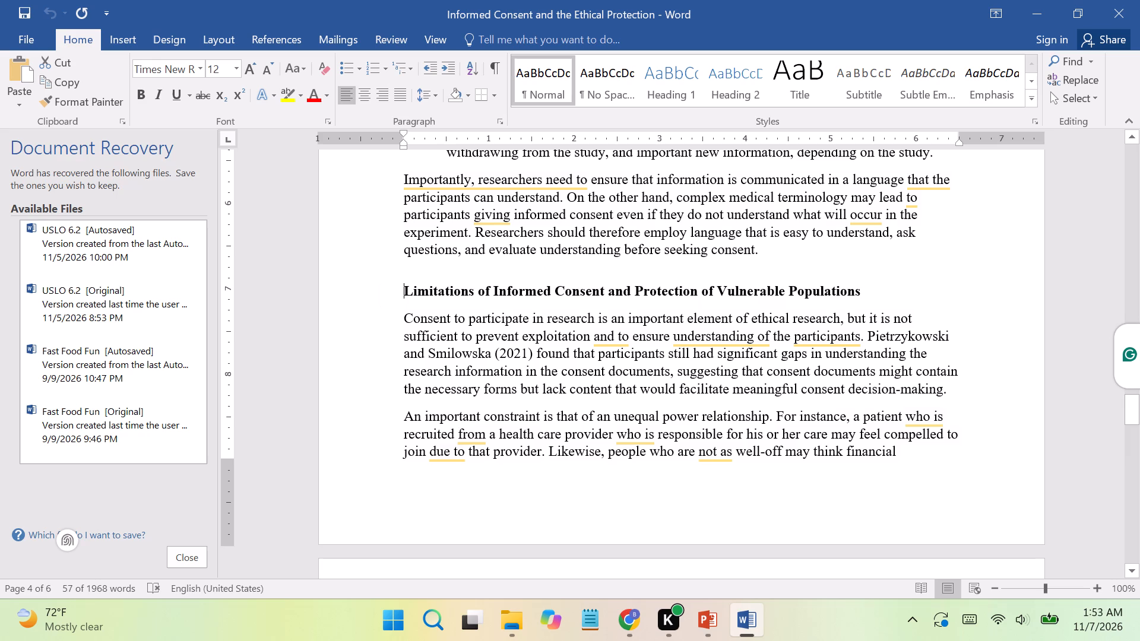
left_click_drag(837, 280, 864, 293)
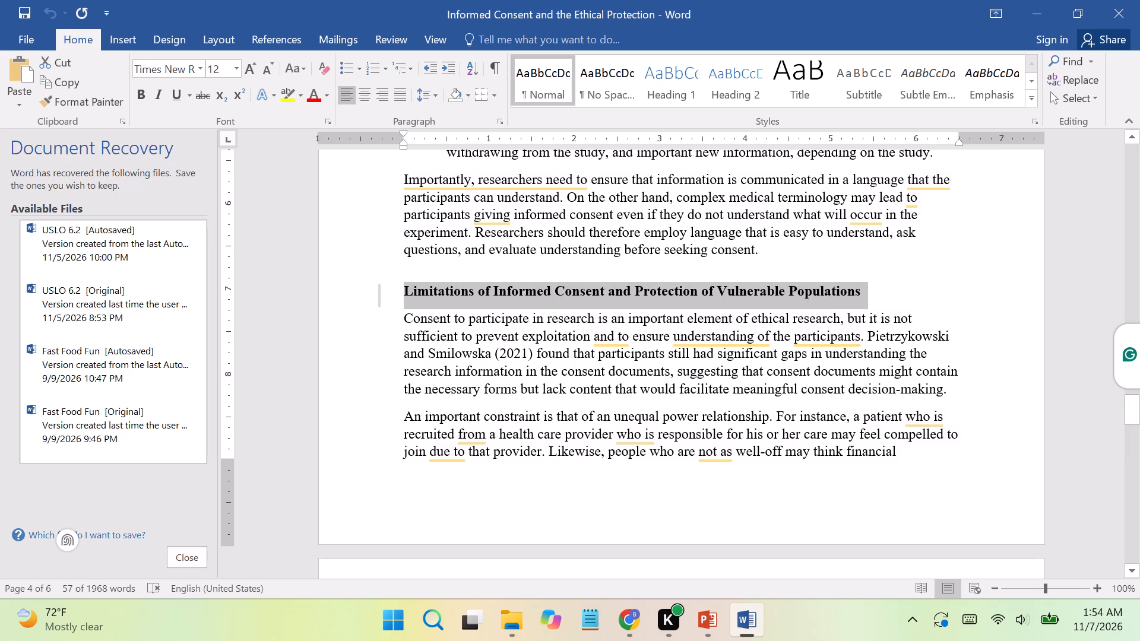
left_click_drag(864, 293, 863, 296)
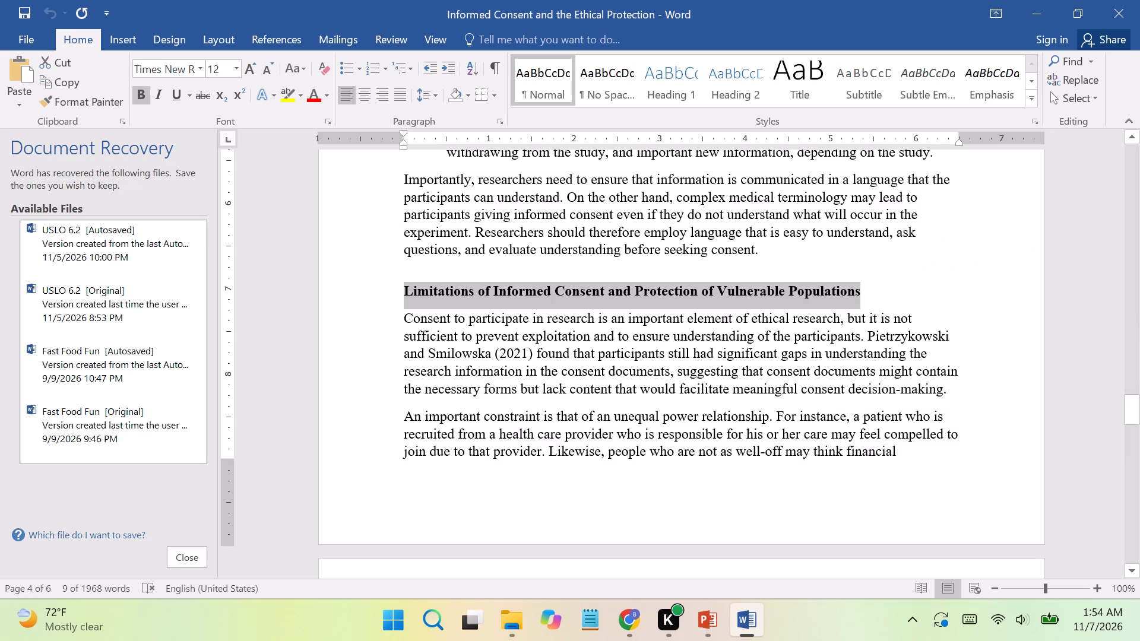
key("ctrl+c")
left_click(710, 611)
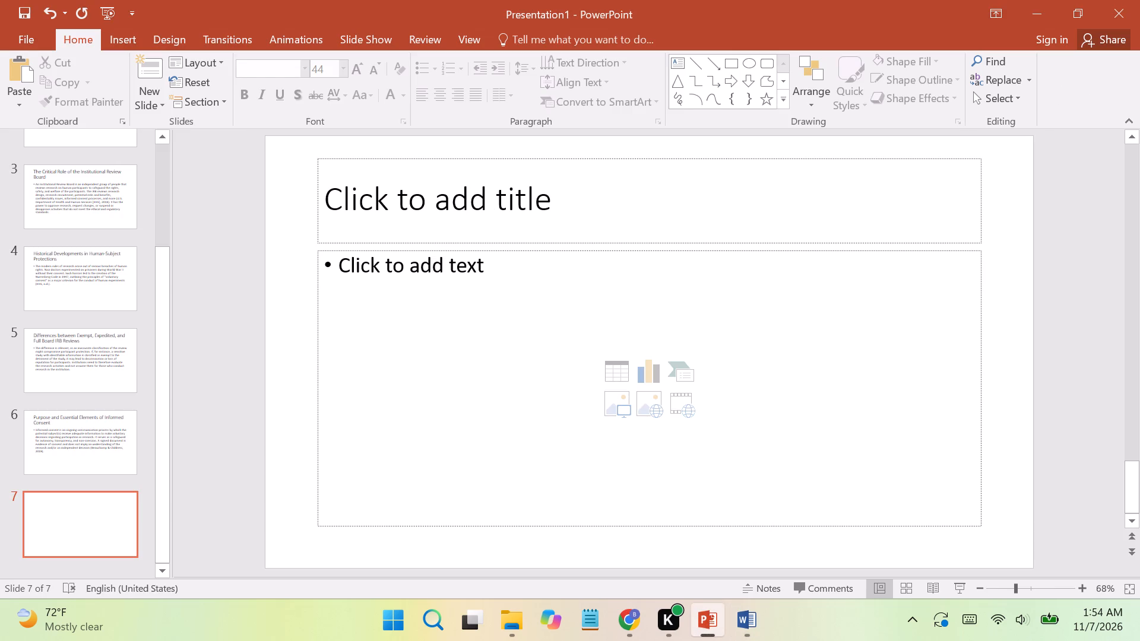
left_click(388, 213)
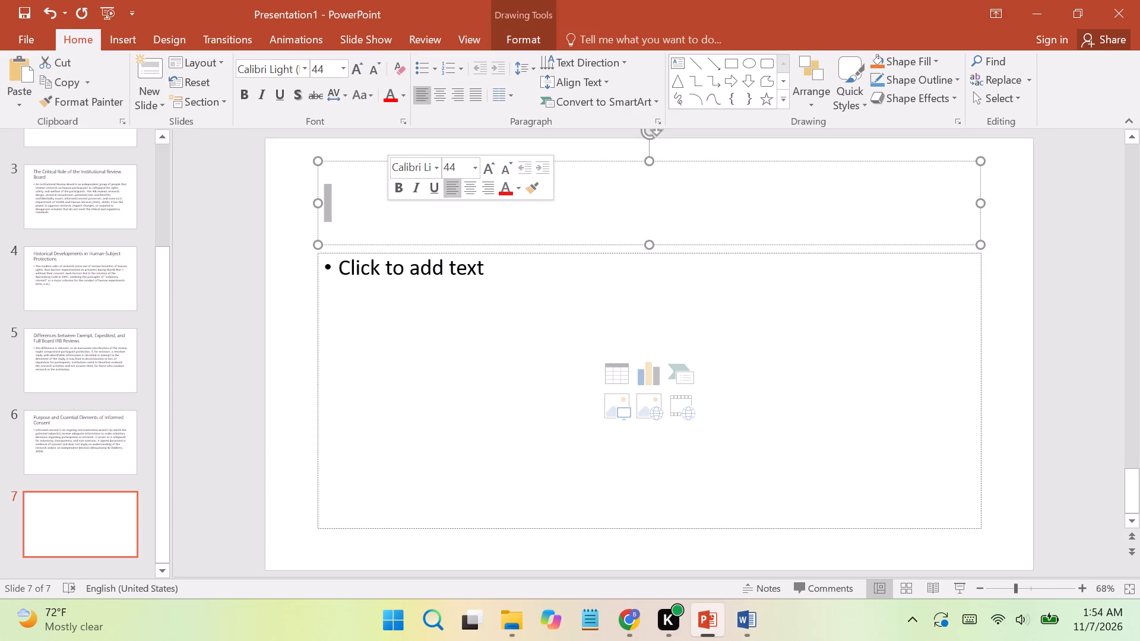
left_click(363, 212)
right_click(363, 212)
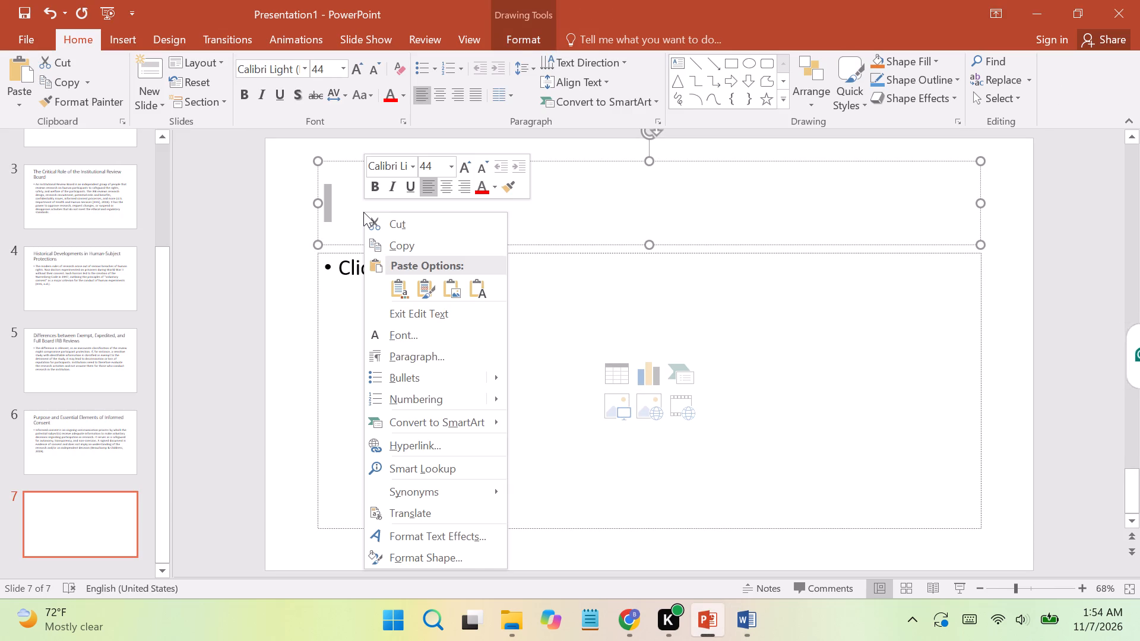
left_click(482, 286)
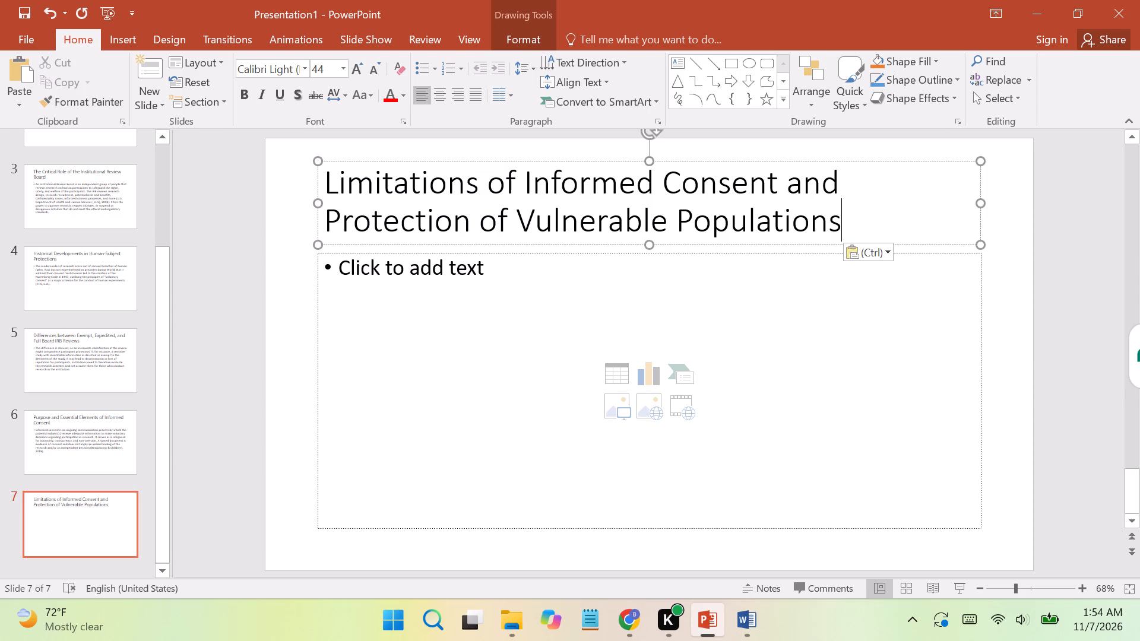
Copy the Limitations section's first paragraph, starting "Consent to participate in research", from the Word paper into slide 7's content placeholder in PowerPoint as text only.
left_click(512, 268)
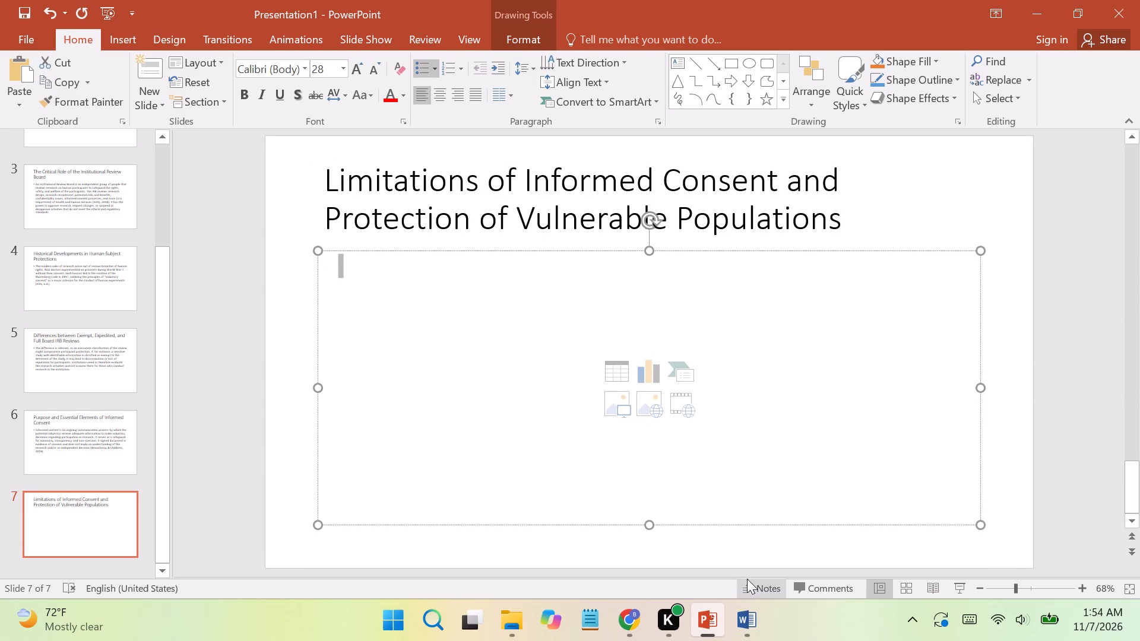
left_click(752, 617)
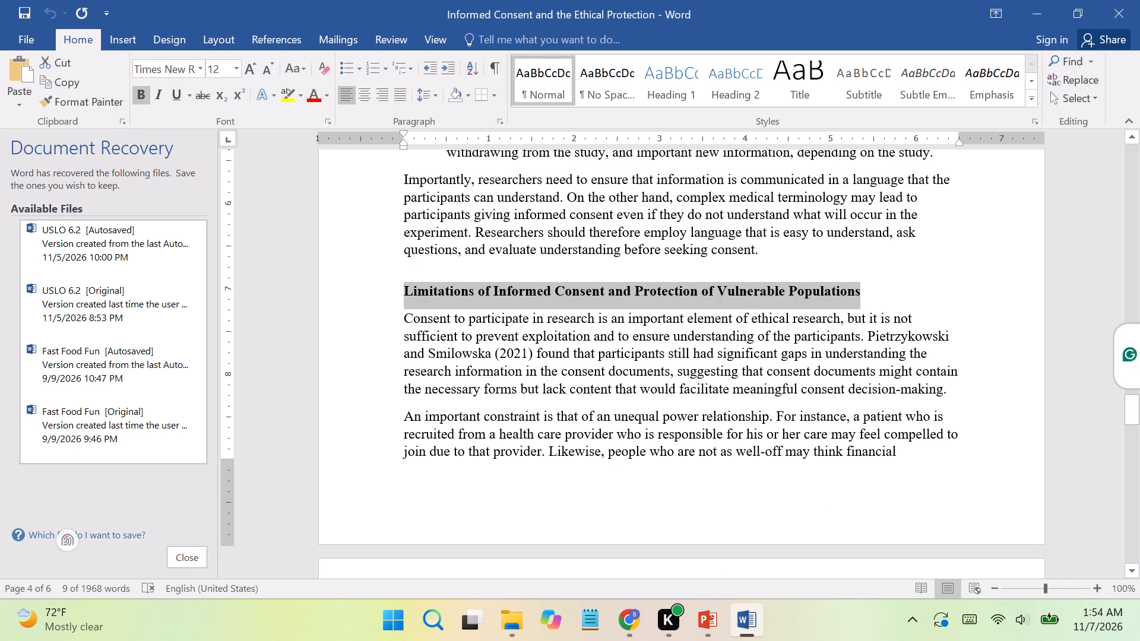
left_click(954, 392)
left_click_drag(954, 392, 620, 367)
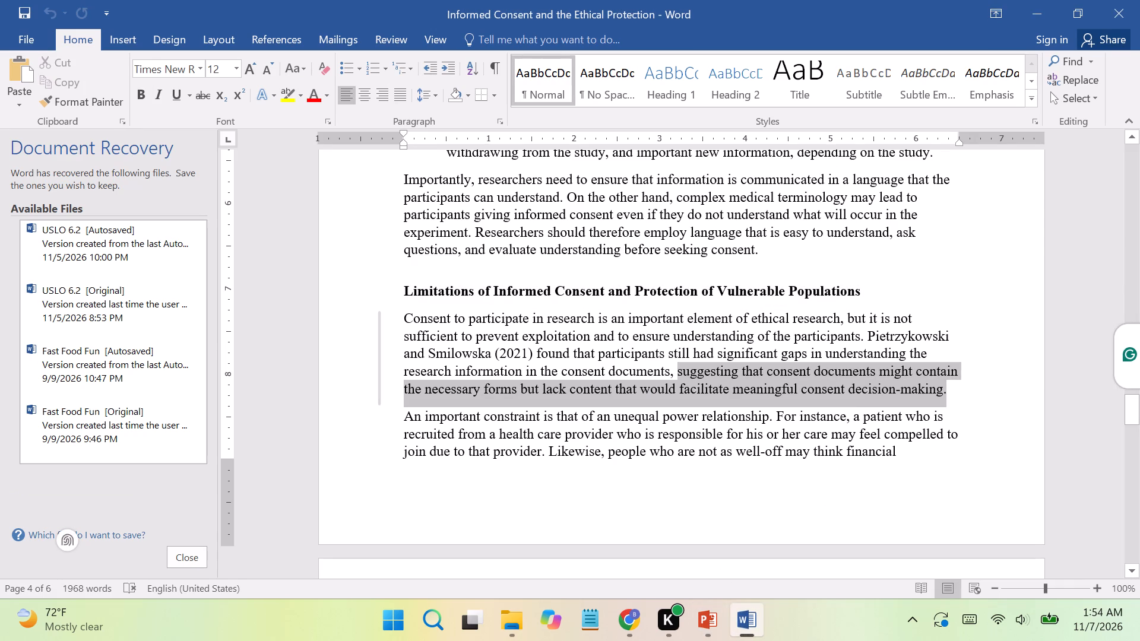
left_click_drag(620, 367, 404, 319)
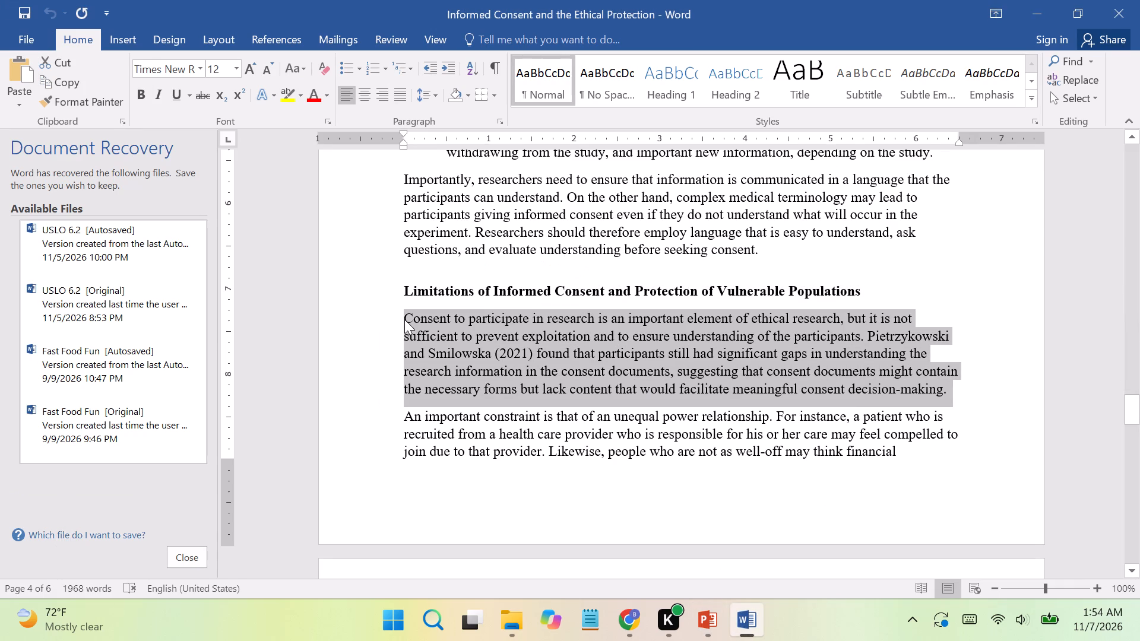
key("ctrl+c")
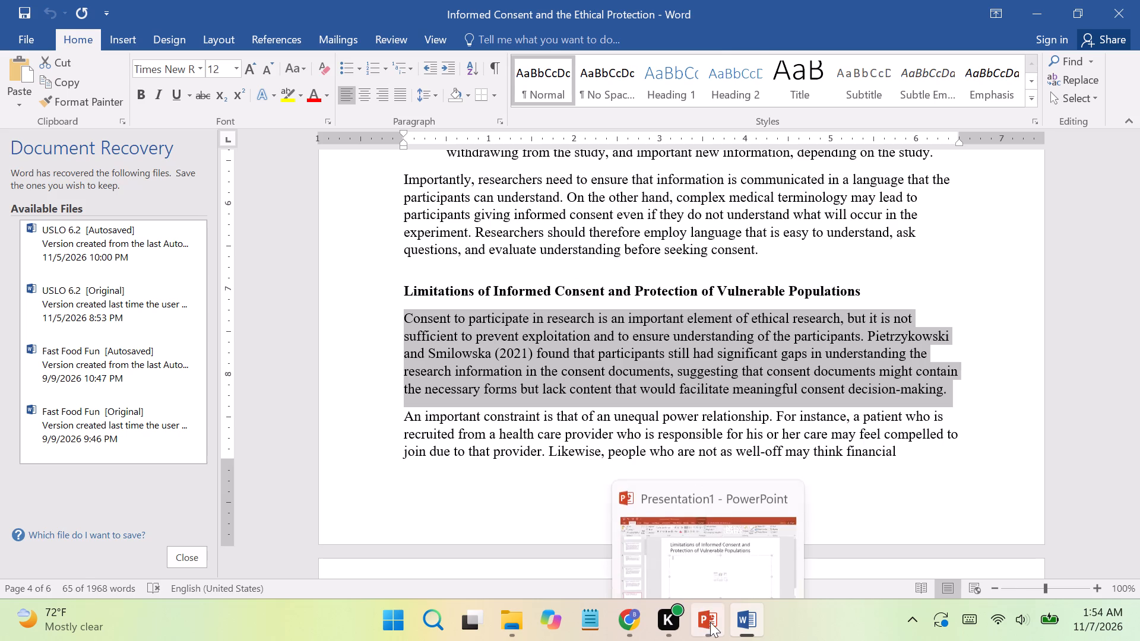
left_click(710, 622)
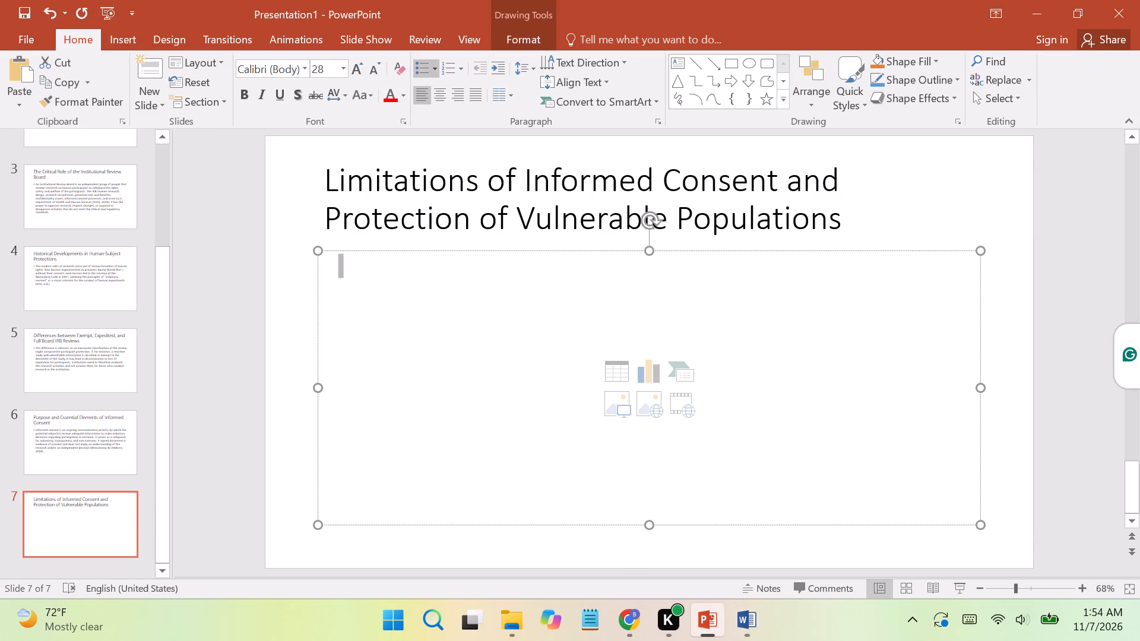
left_click(371, 274)
left_click(355, 262)
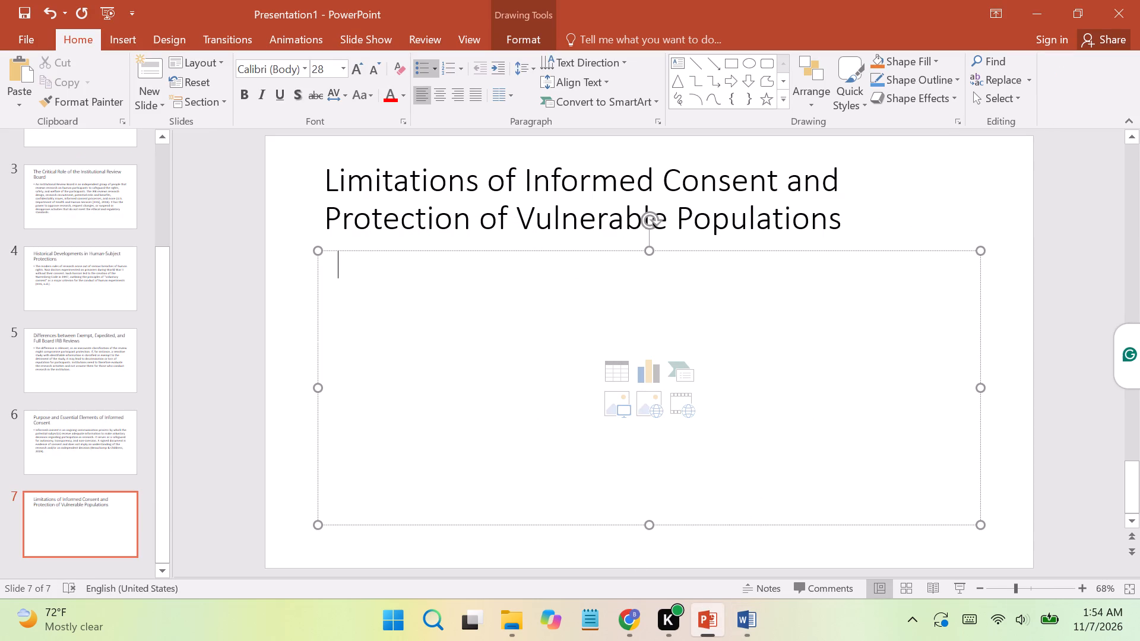
left_click(353, 266)
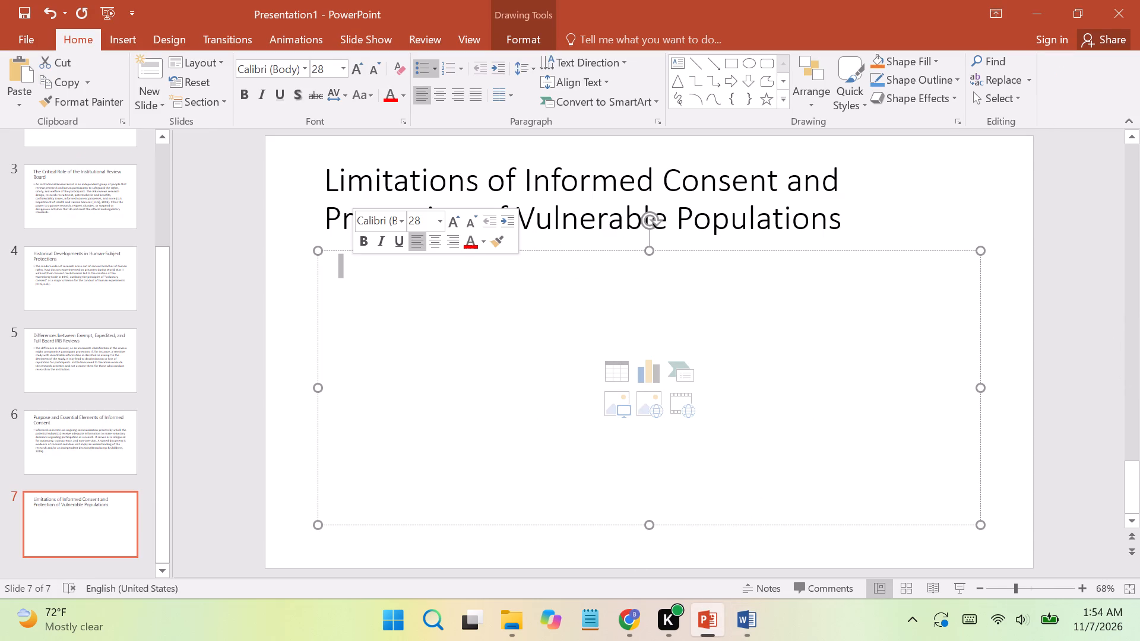
left_click(353, 266)
right_click(353, 266)
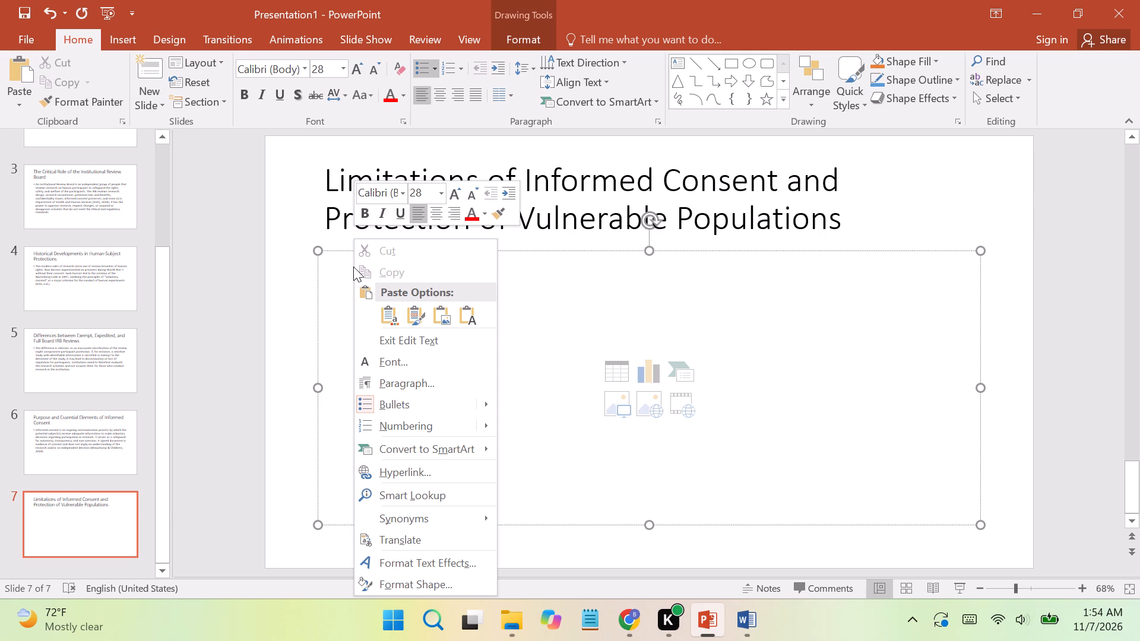
left_click(470, 312)
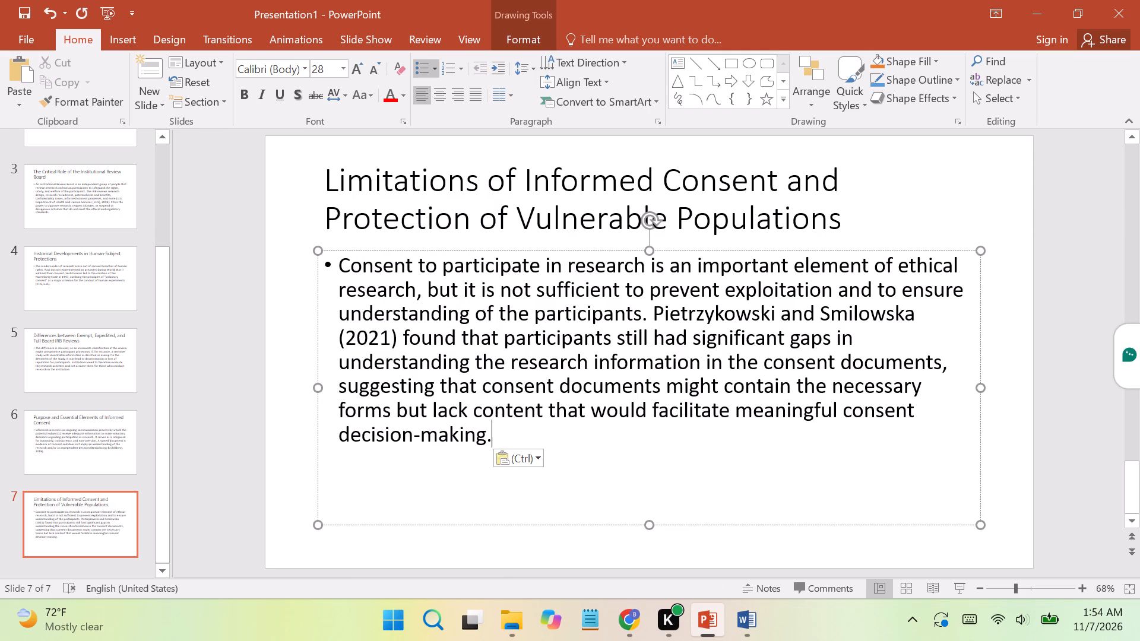
left_click(999, 327)
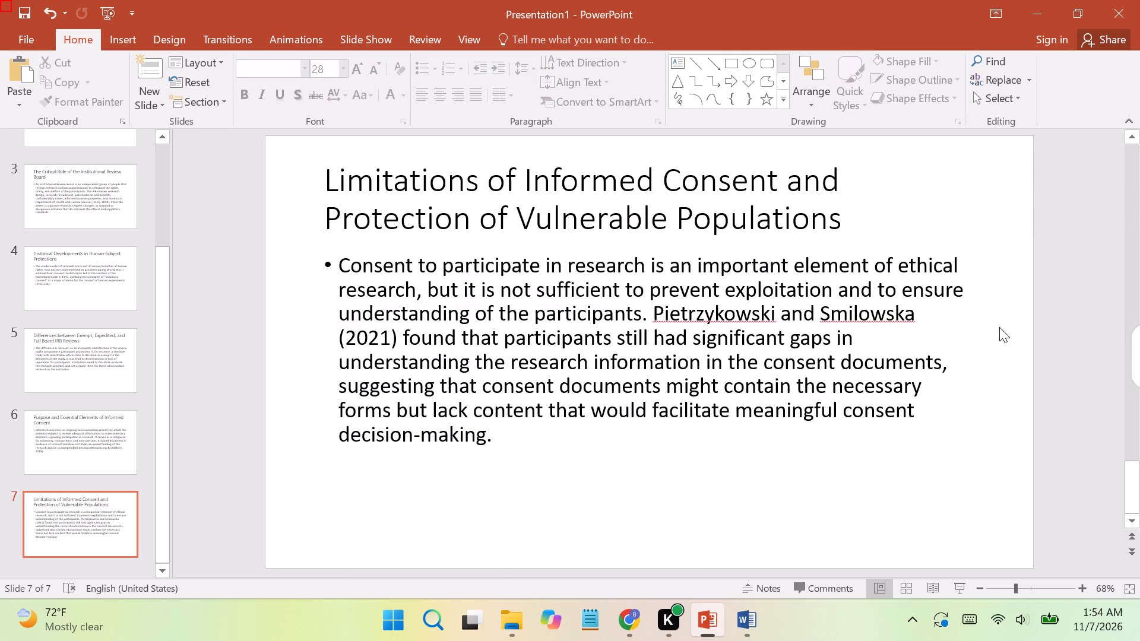
Add an eighth slide with the Title and Content layout.
left_click(153, 100)
left_click(291, 161)
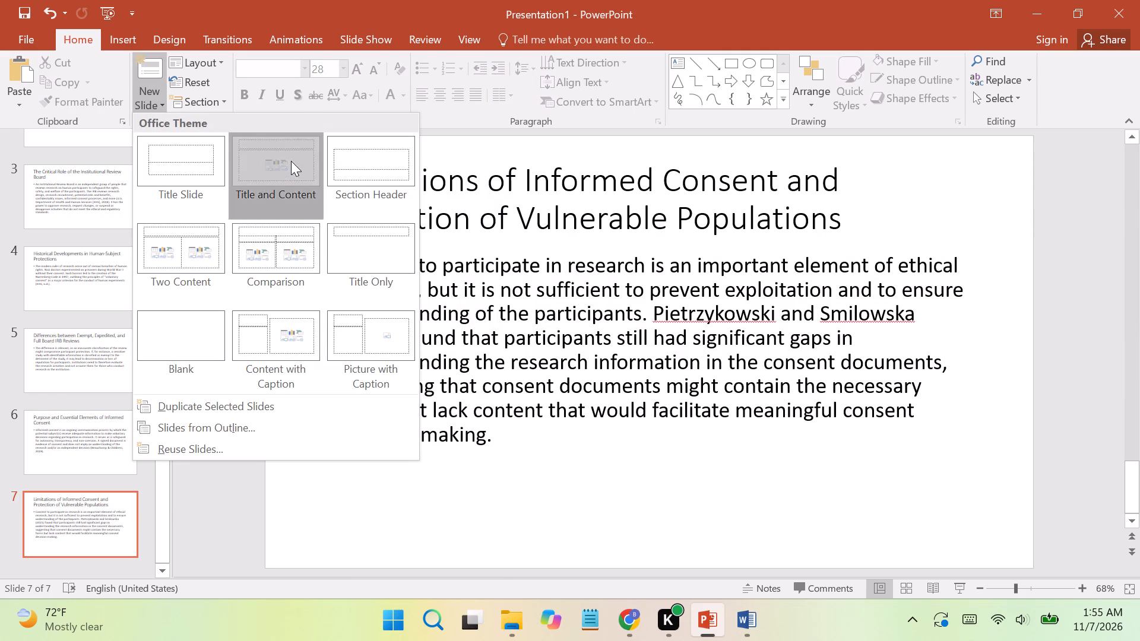
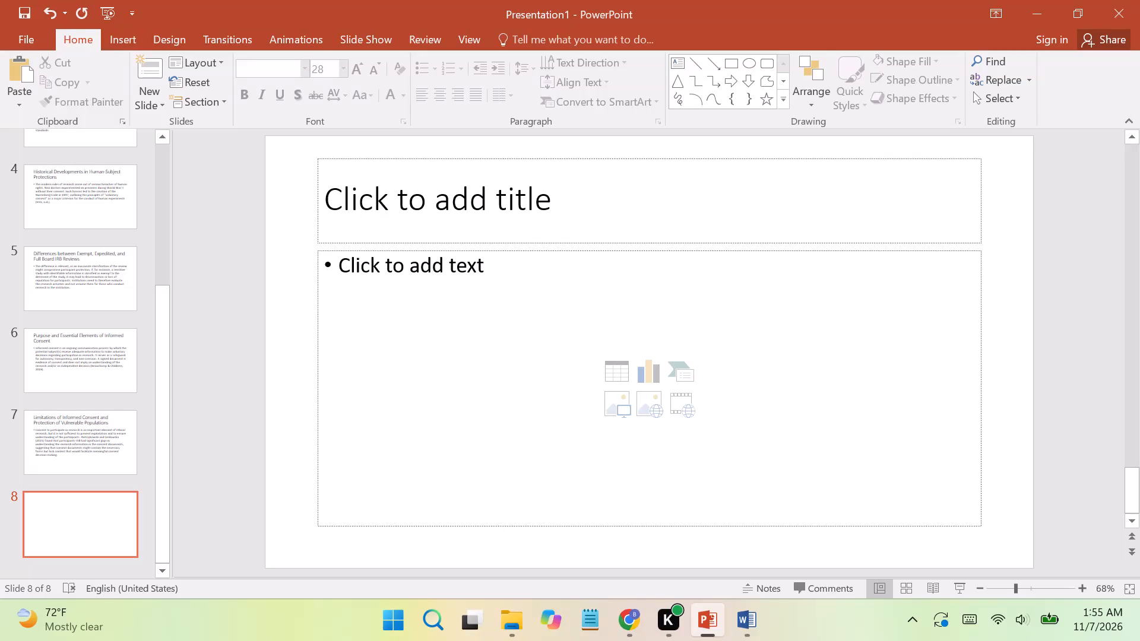
Copy the heading "Conclusion" from the Word paper into slide 8's title placeholder in PowerPoint as text only.
left_click(503, 262)
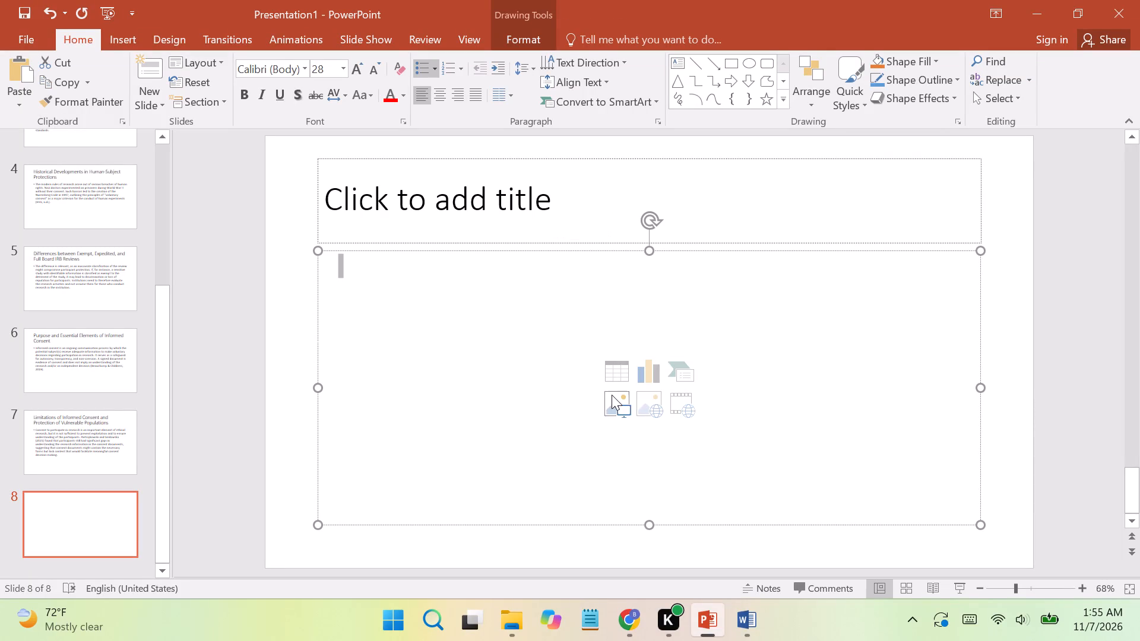
left_click(747, 617)
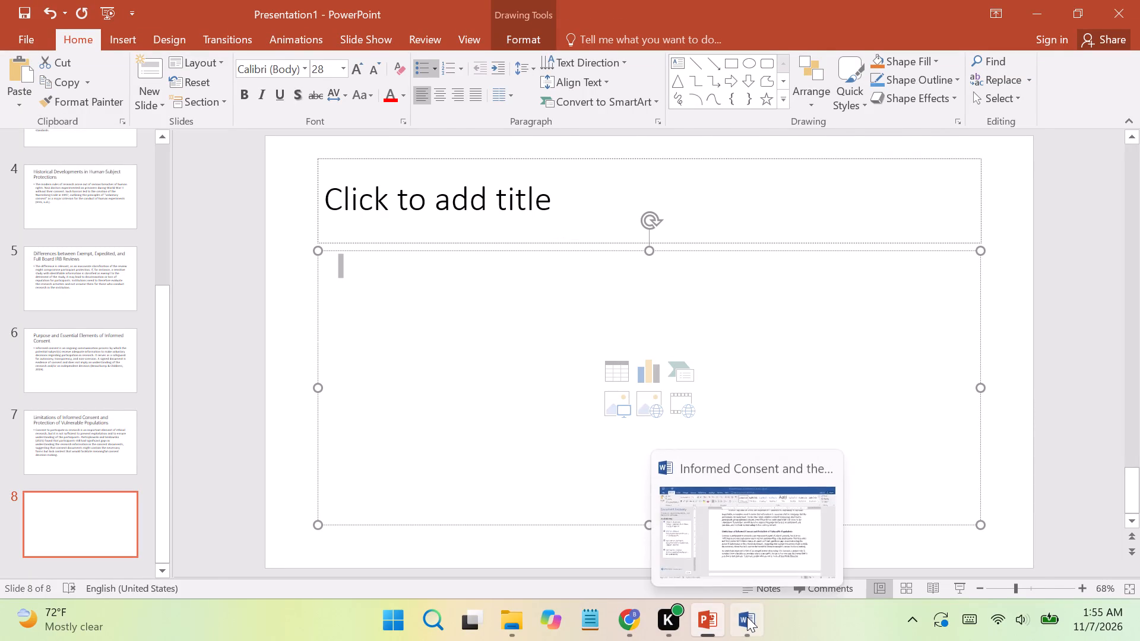
scroll(615, 395, "down", 1)
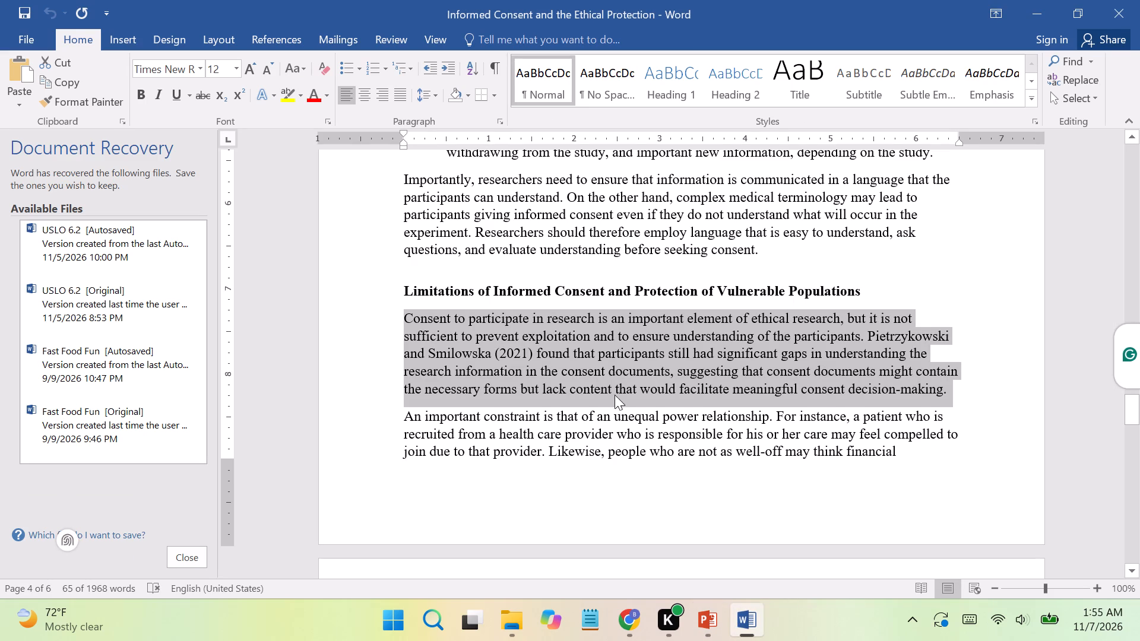
scroll(615, 395, "down", 3)
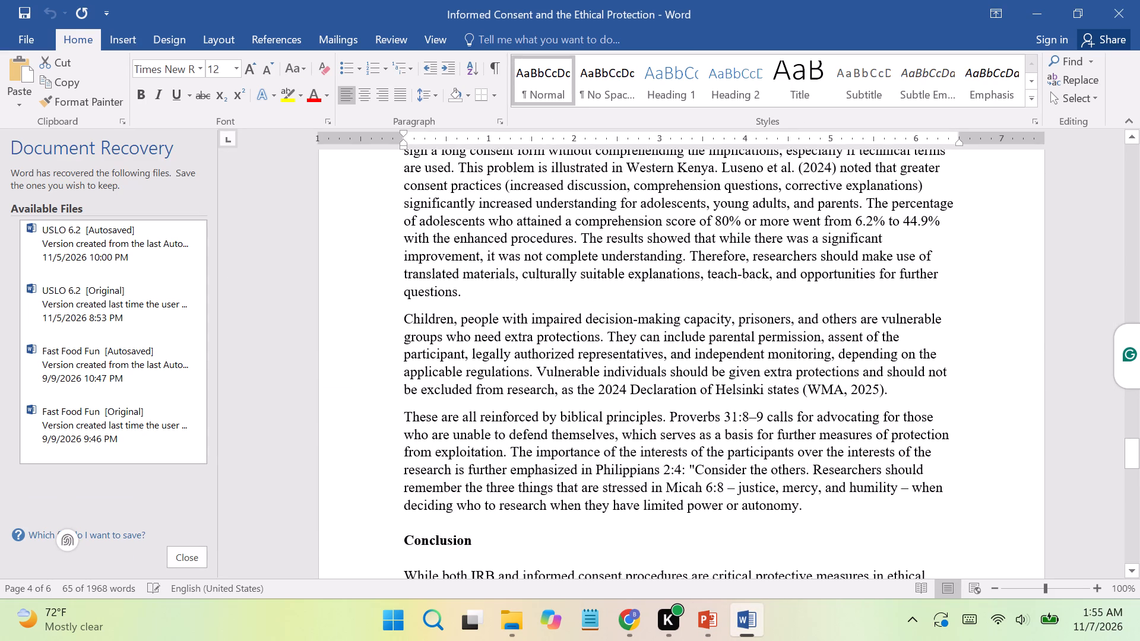
scroll(615, 395, "down", 1)
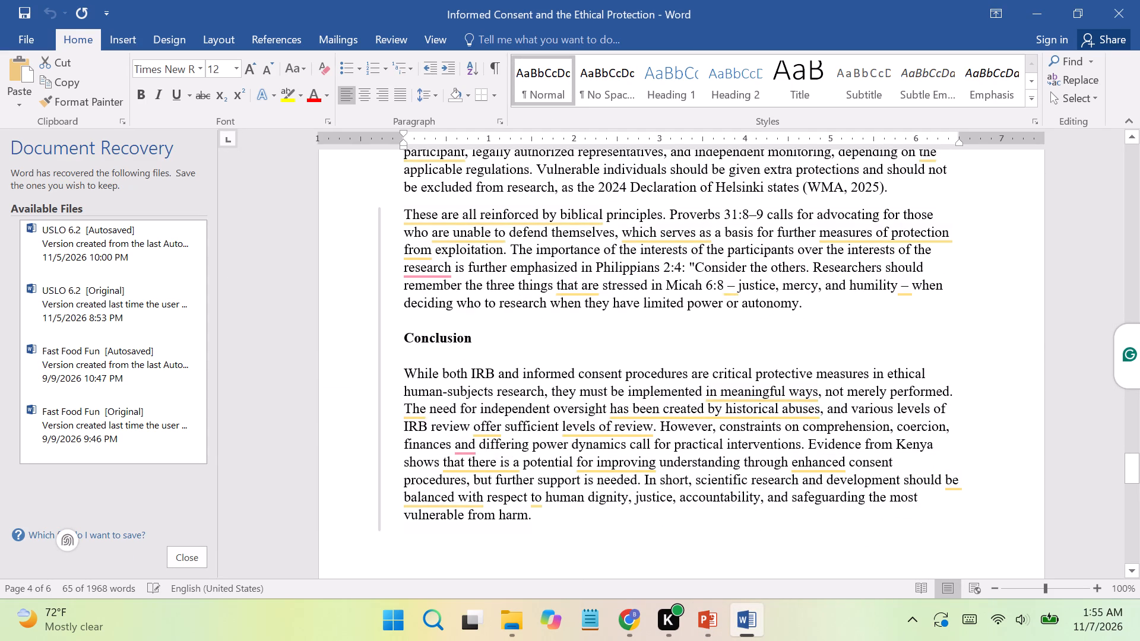
left_click_drag(484, 339, 399, 337)
scroll(469, 339, "left", 1)
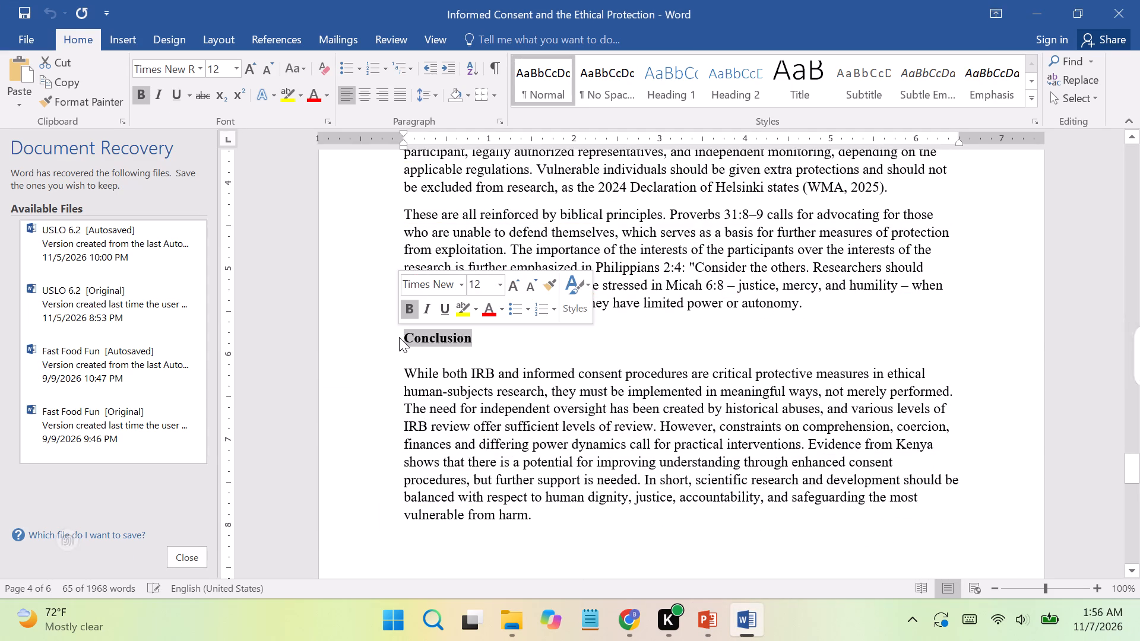
key("ctrl+c")
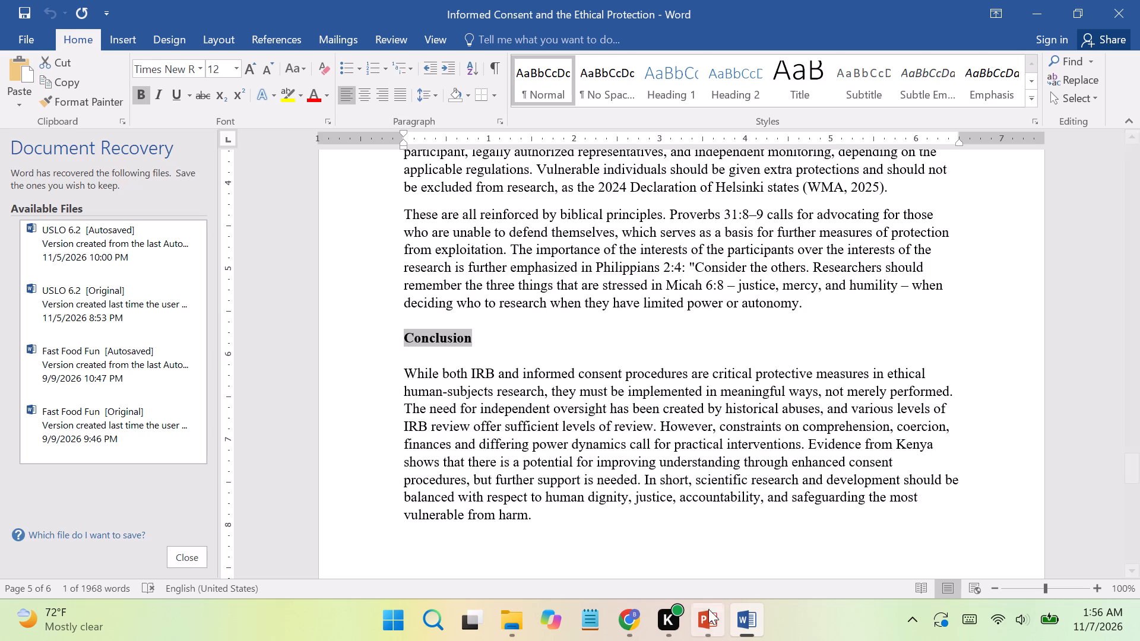
left_click(707, 613)
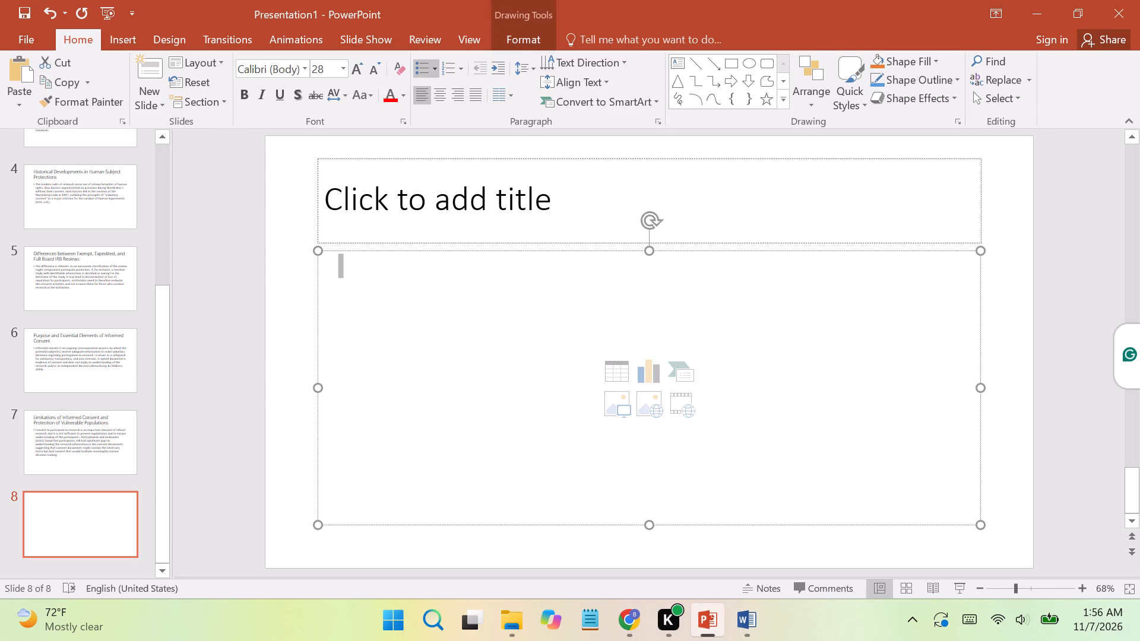
left_click(382, 211)
left_click(382, 211)
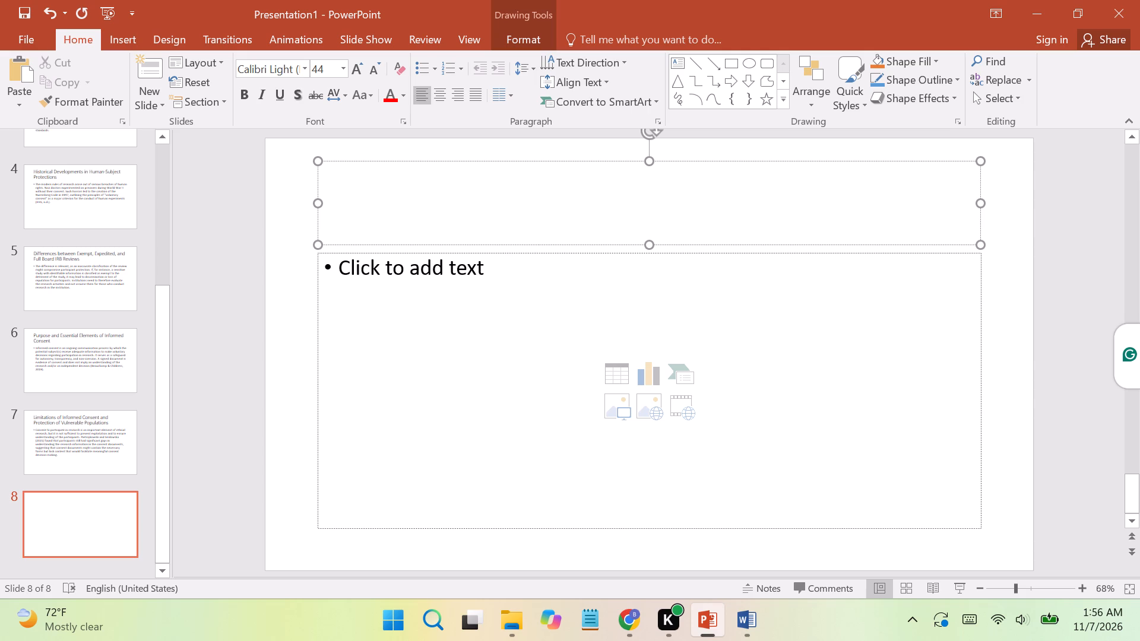
right_click(366, 201)
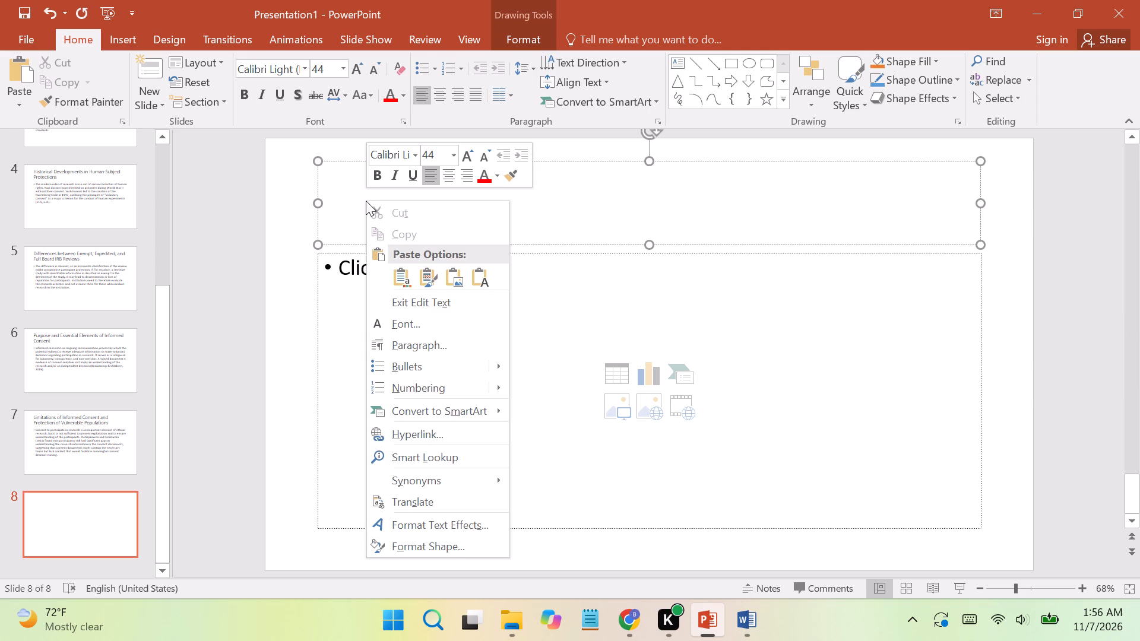
left_click(481, 275)
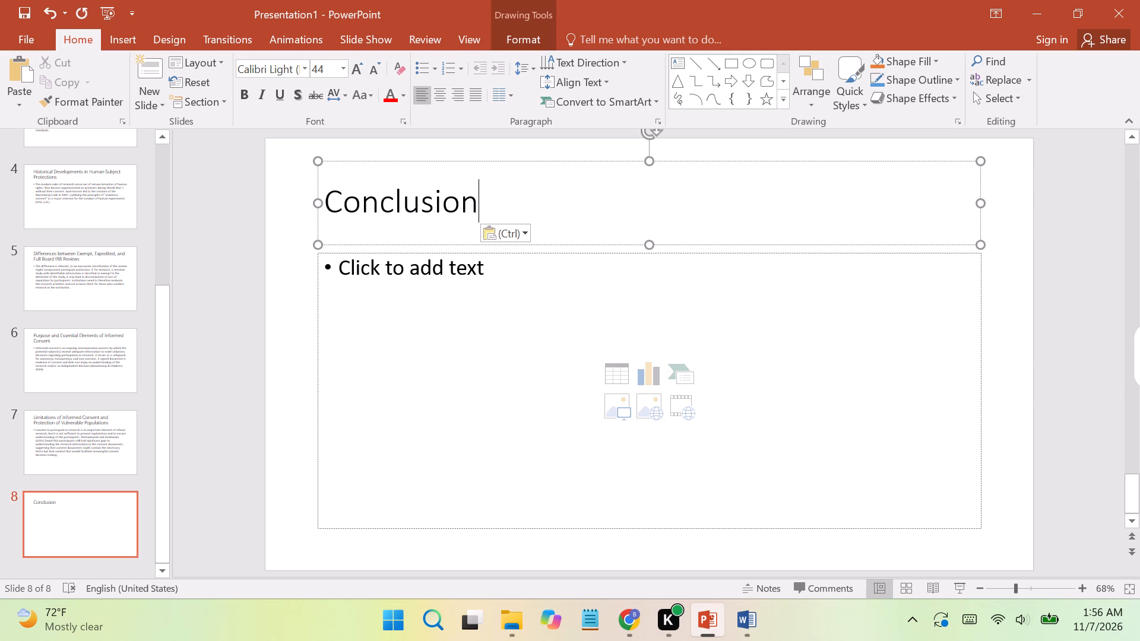
Copy the Conclusion paragraph, starting "While both IRB and informed consent procedures", from the Word paper into slide 8's content placeholder in PowerPoint as text only.
left_click(503, 280)
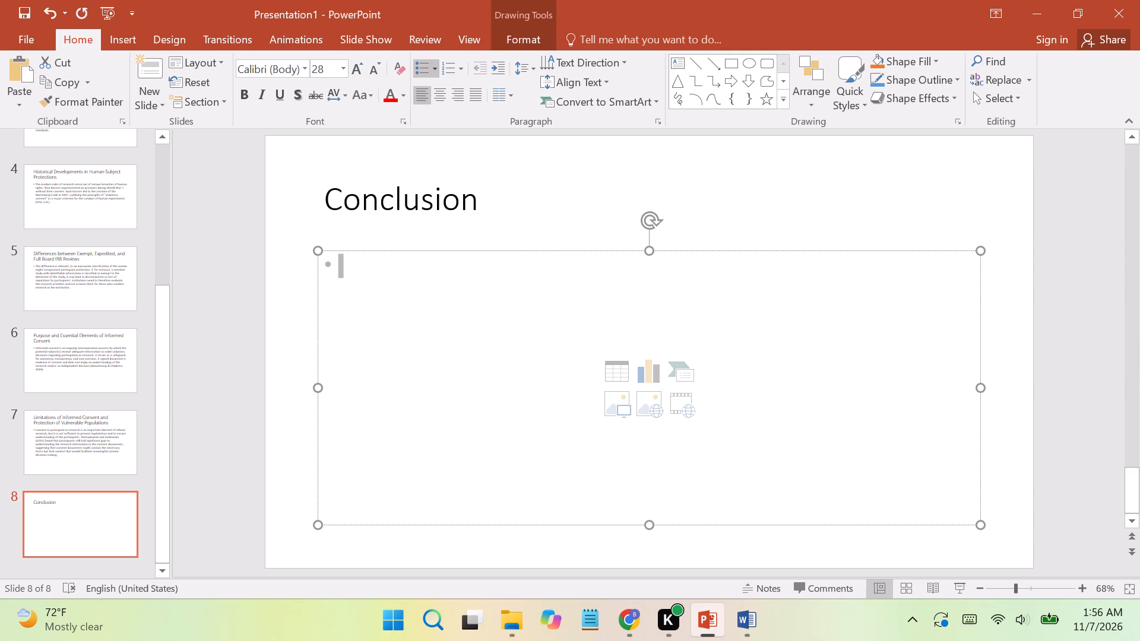
left_click(749, 621)
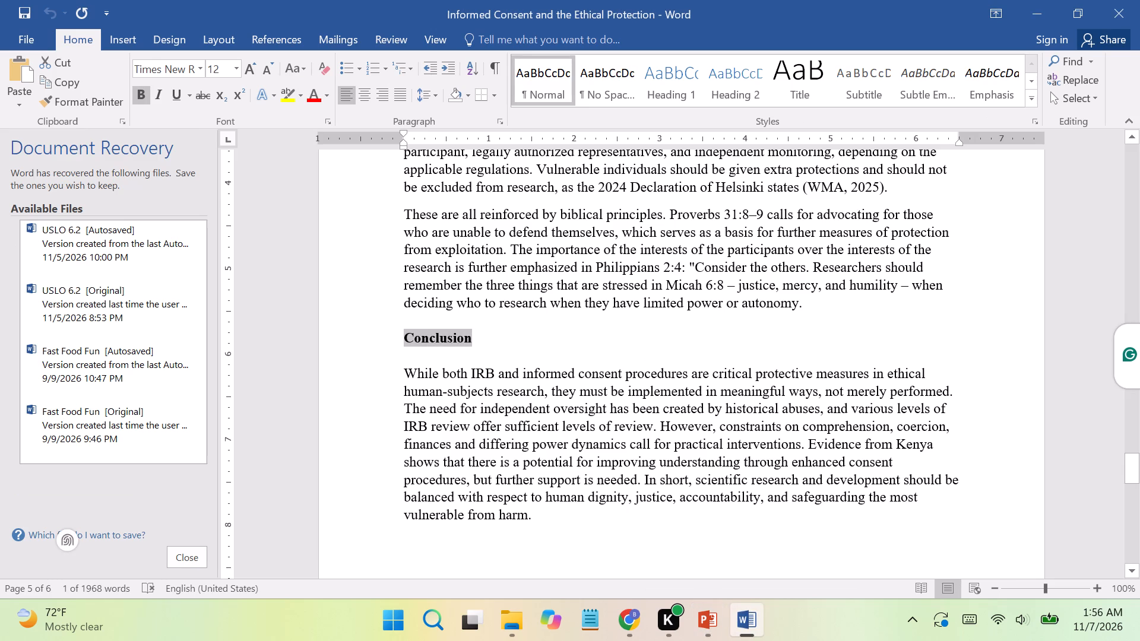
left_click_drag(543, 513, 399, 377)
key("ctrl+c")
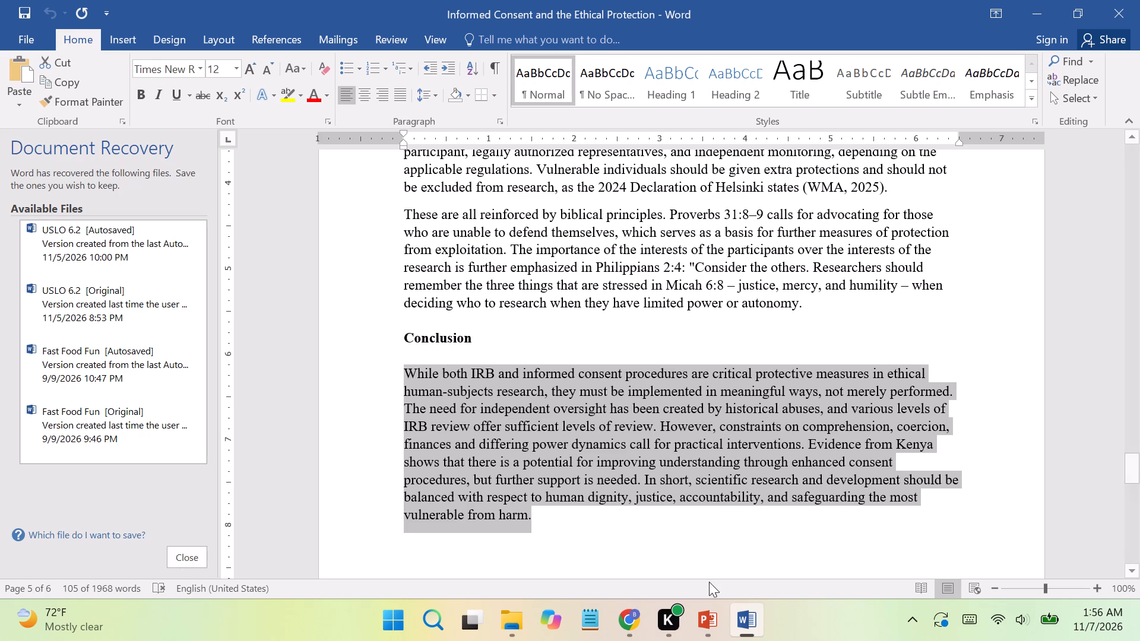
left_click(708, 610)
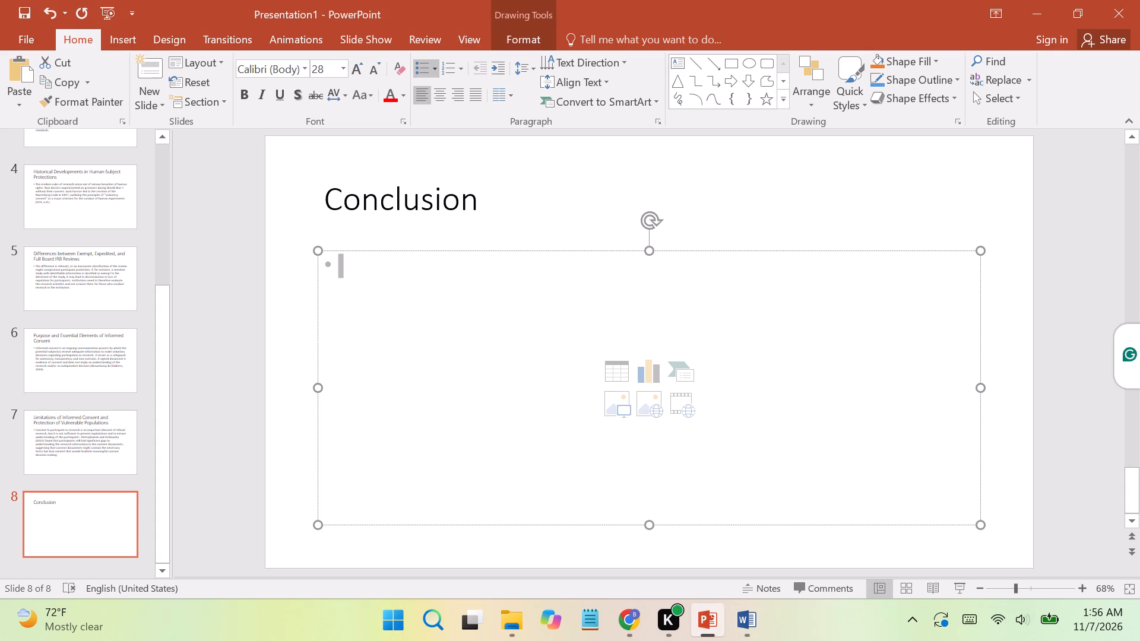
left_click(356, 263)
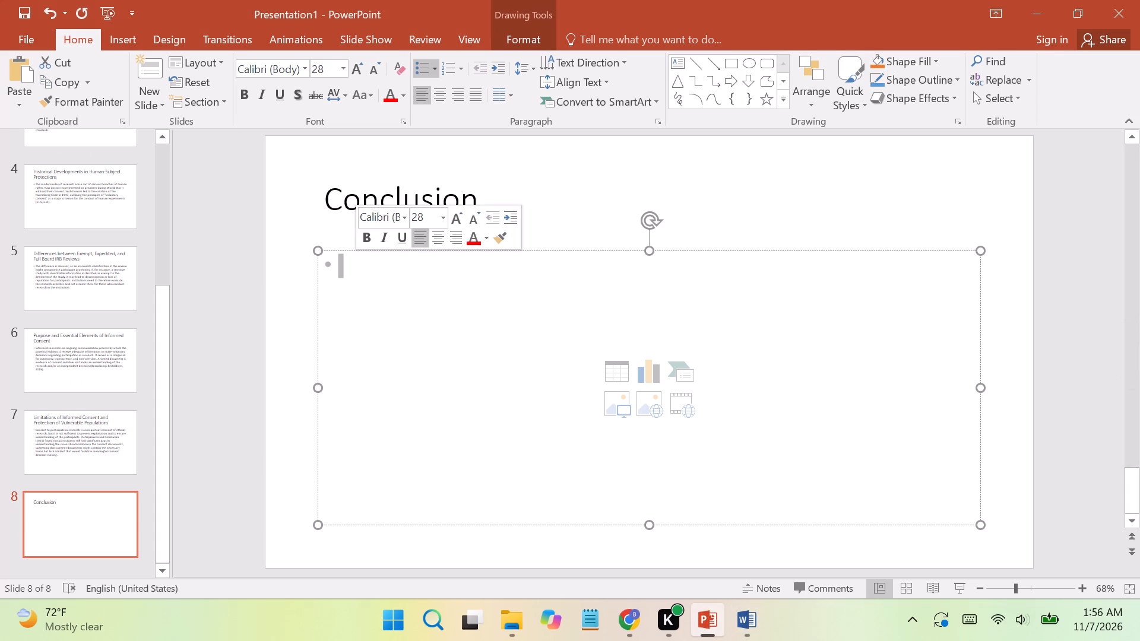
left_click(356, 263)
right_click(356, 263)
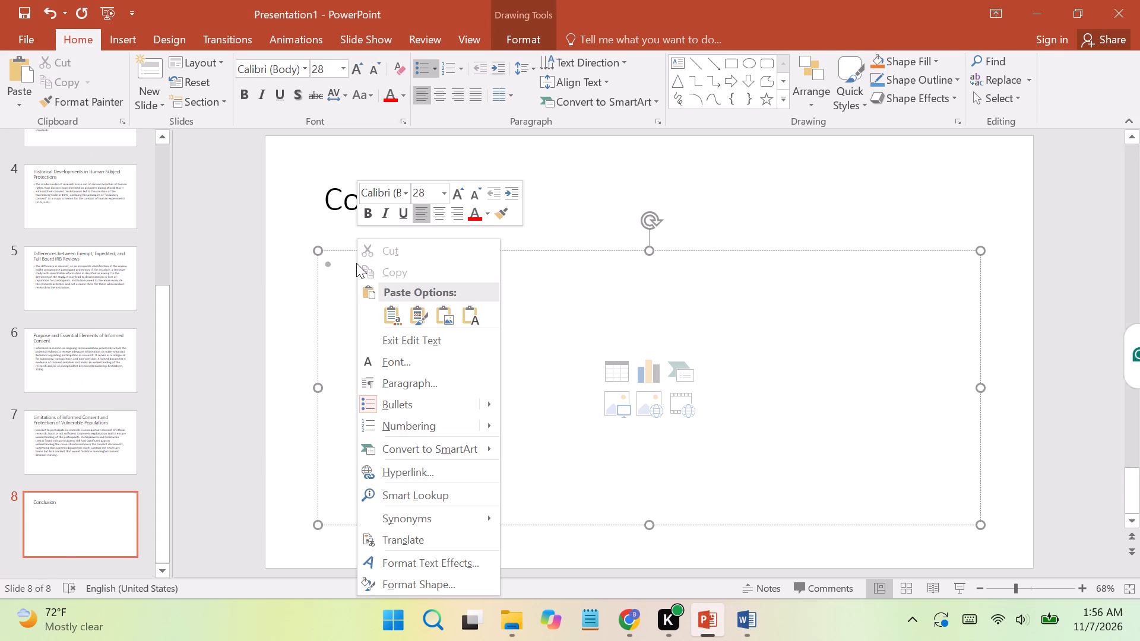
left_click(470, 313)
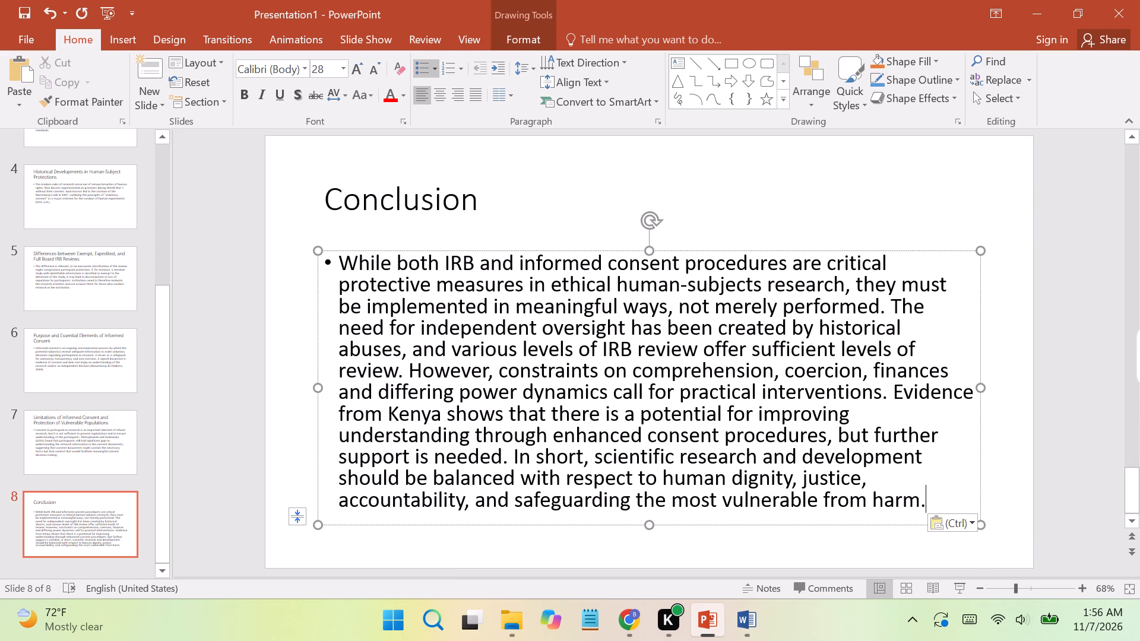
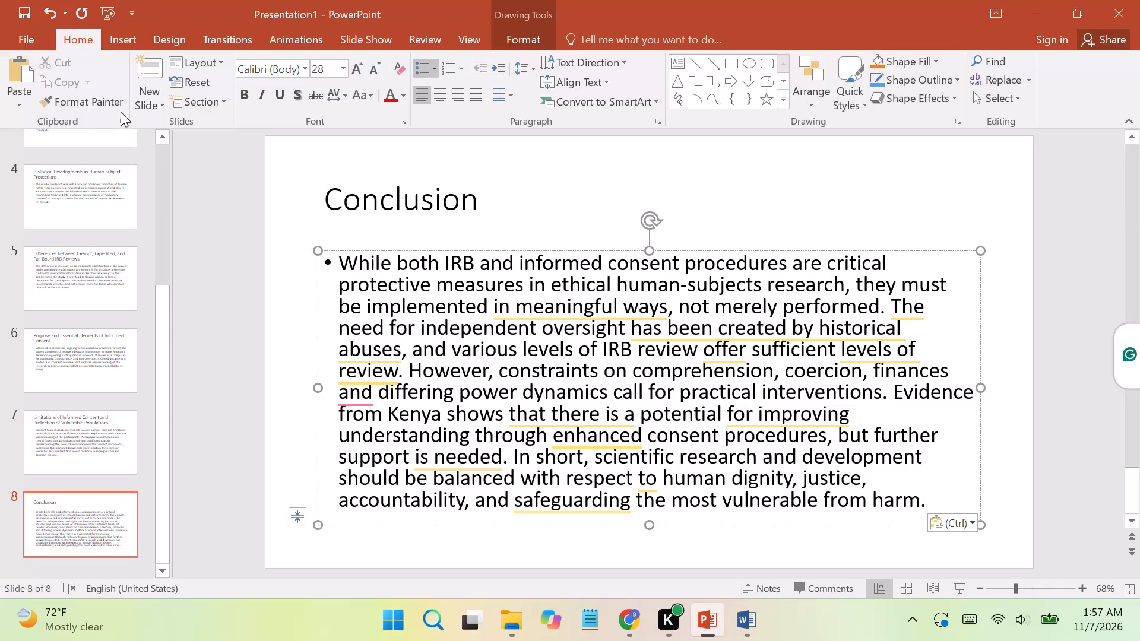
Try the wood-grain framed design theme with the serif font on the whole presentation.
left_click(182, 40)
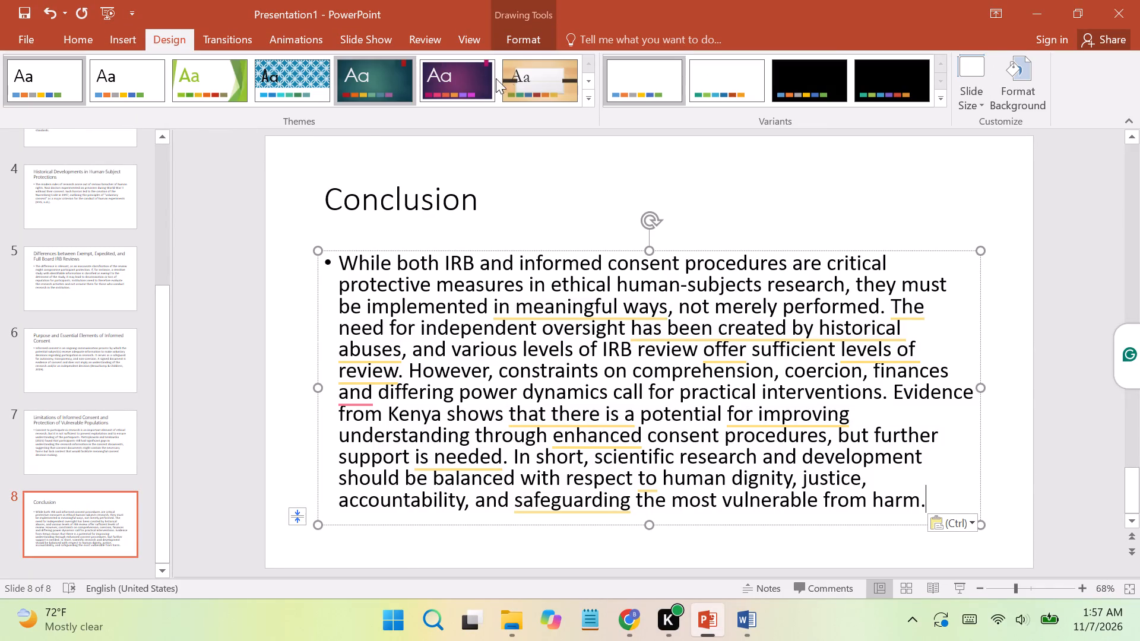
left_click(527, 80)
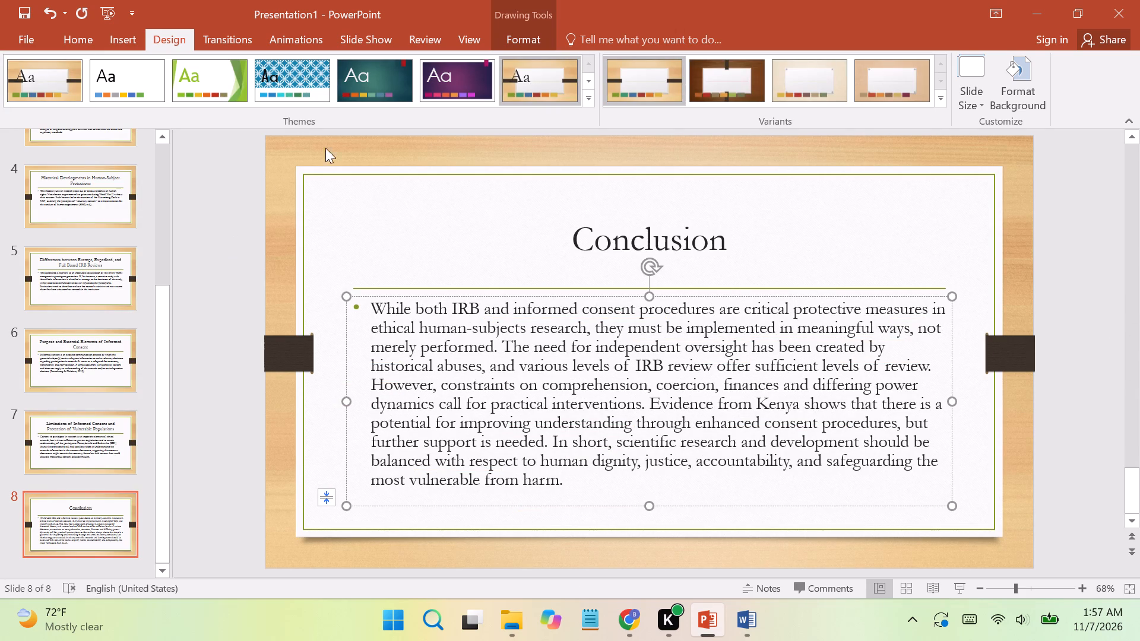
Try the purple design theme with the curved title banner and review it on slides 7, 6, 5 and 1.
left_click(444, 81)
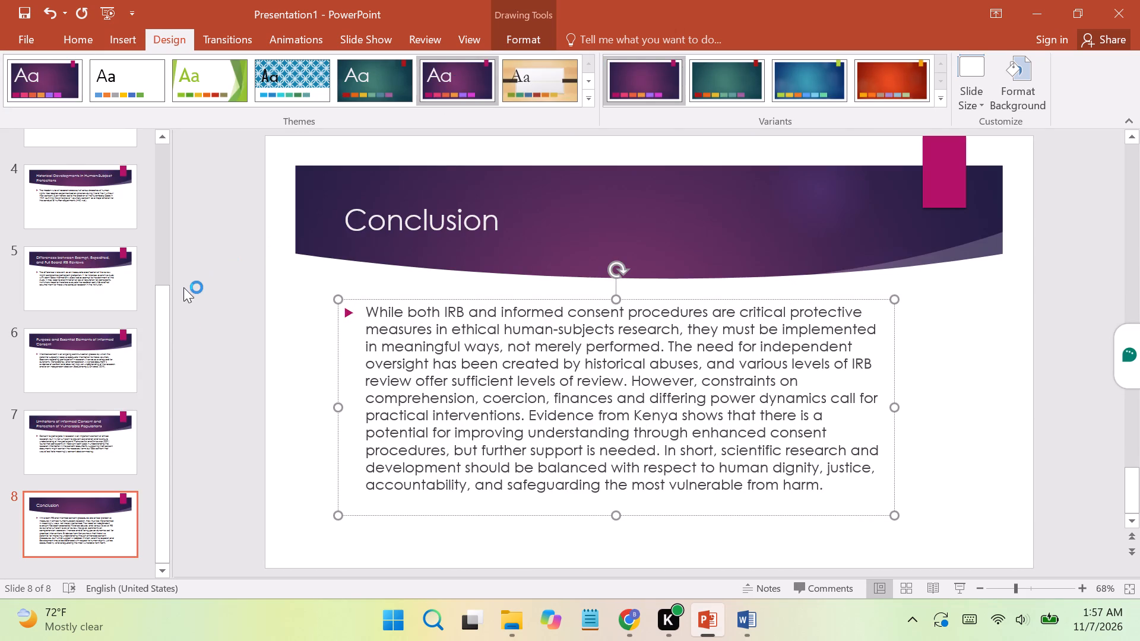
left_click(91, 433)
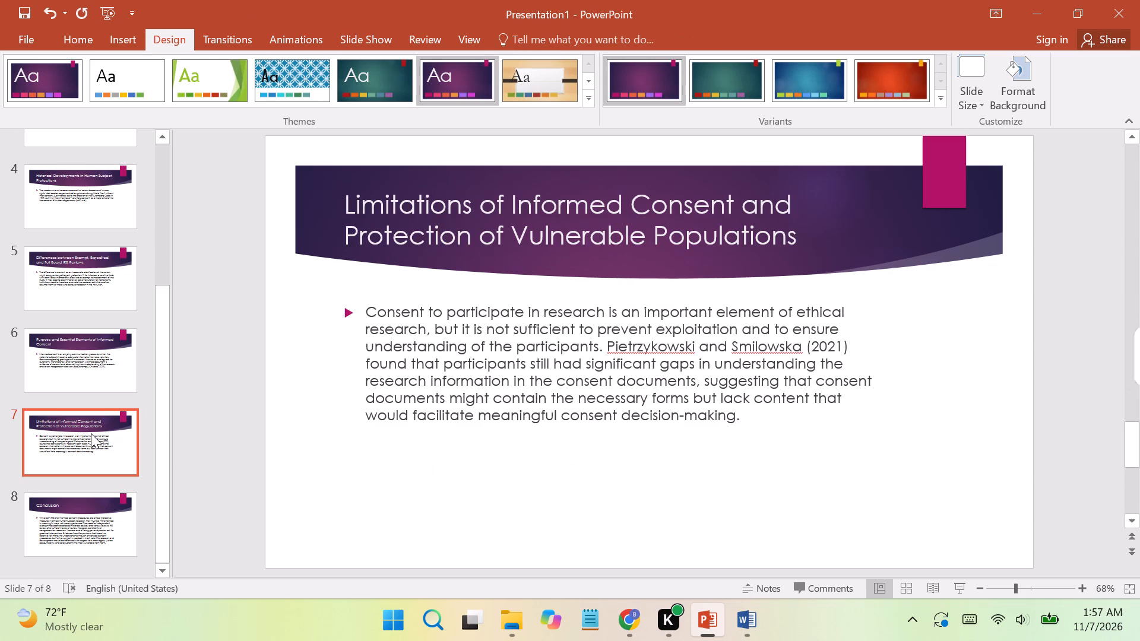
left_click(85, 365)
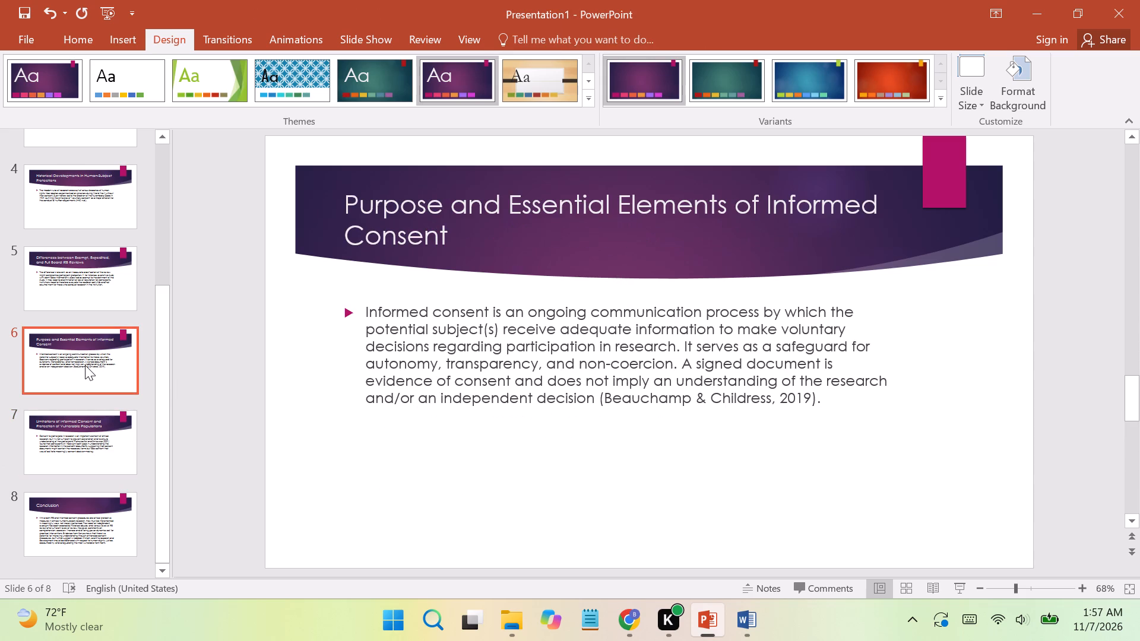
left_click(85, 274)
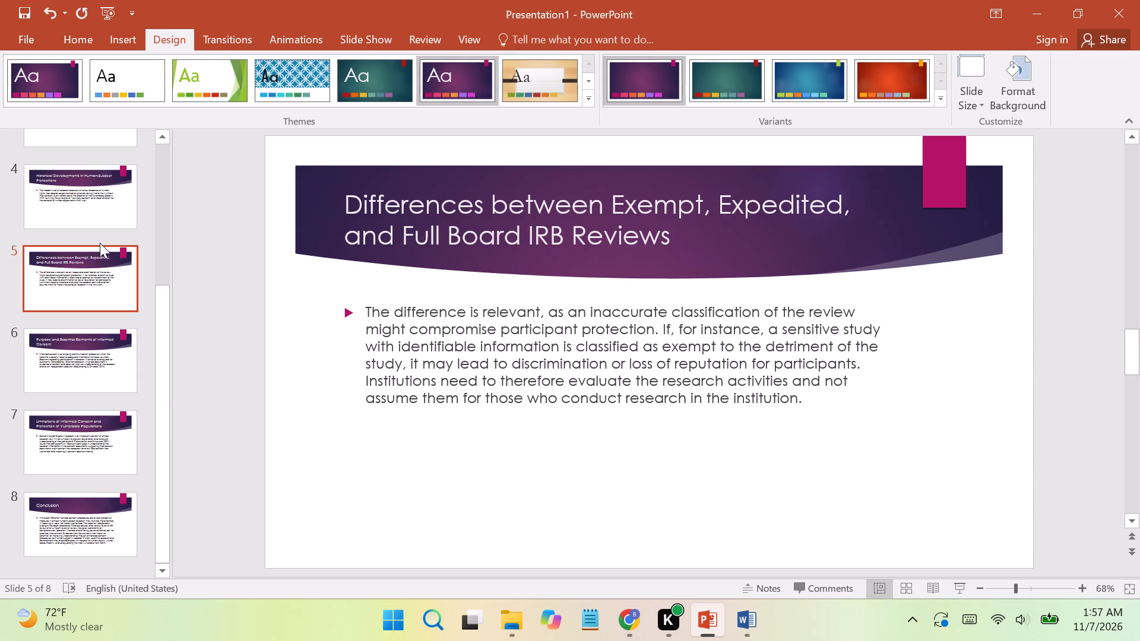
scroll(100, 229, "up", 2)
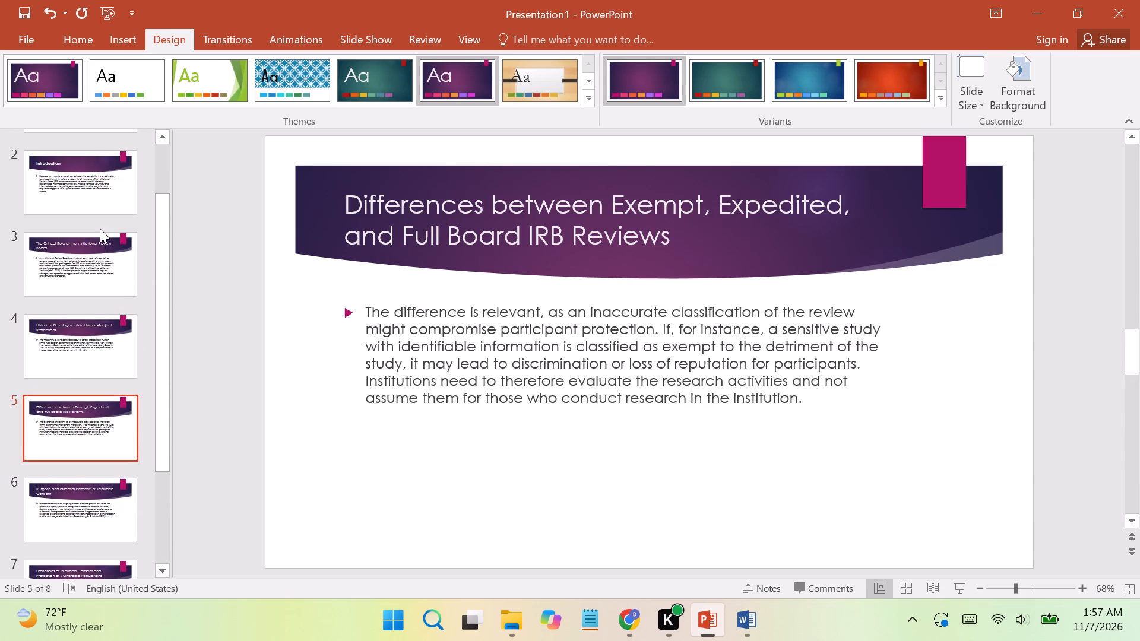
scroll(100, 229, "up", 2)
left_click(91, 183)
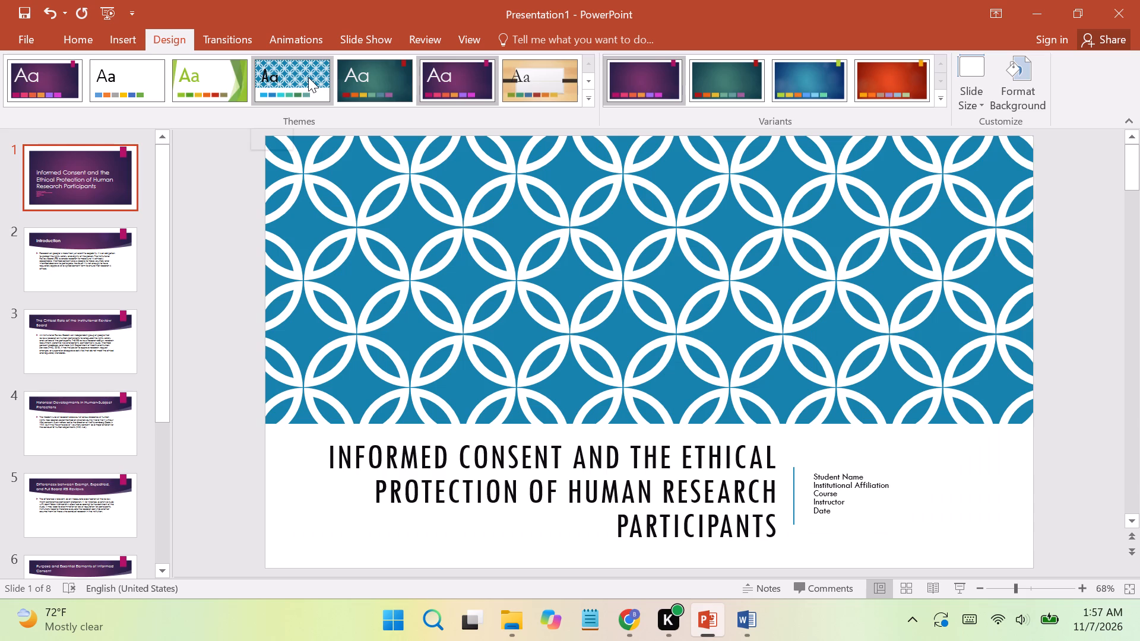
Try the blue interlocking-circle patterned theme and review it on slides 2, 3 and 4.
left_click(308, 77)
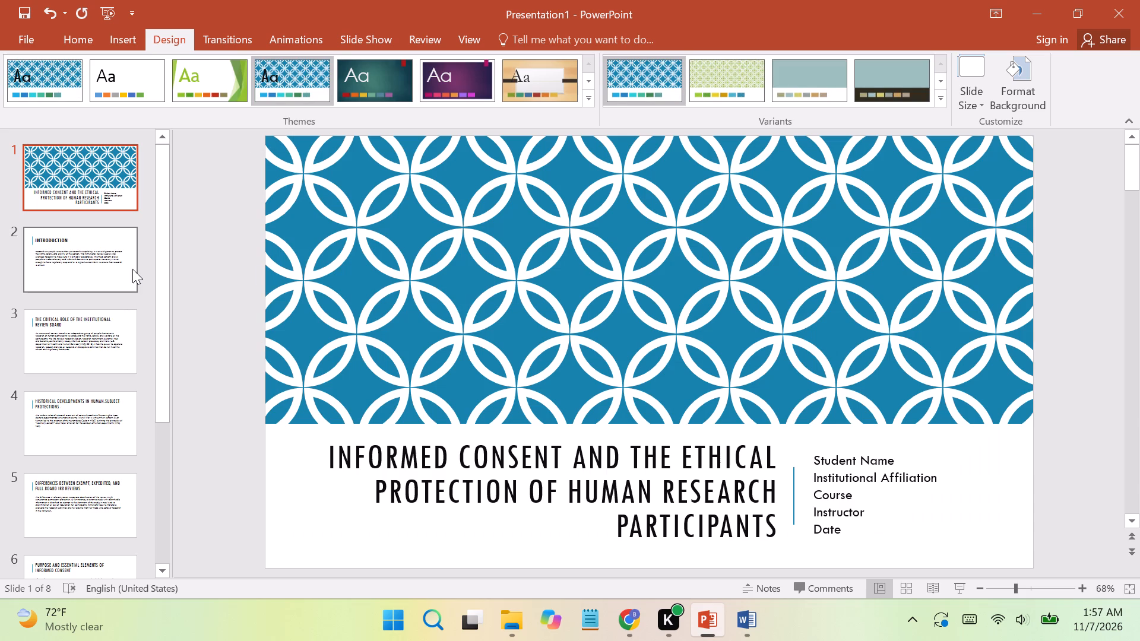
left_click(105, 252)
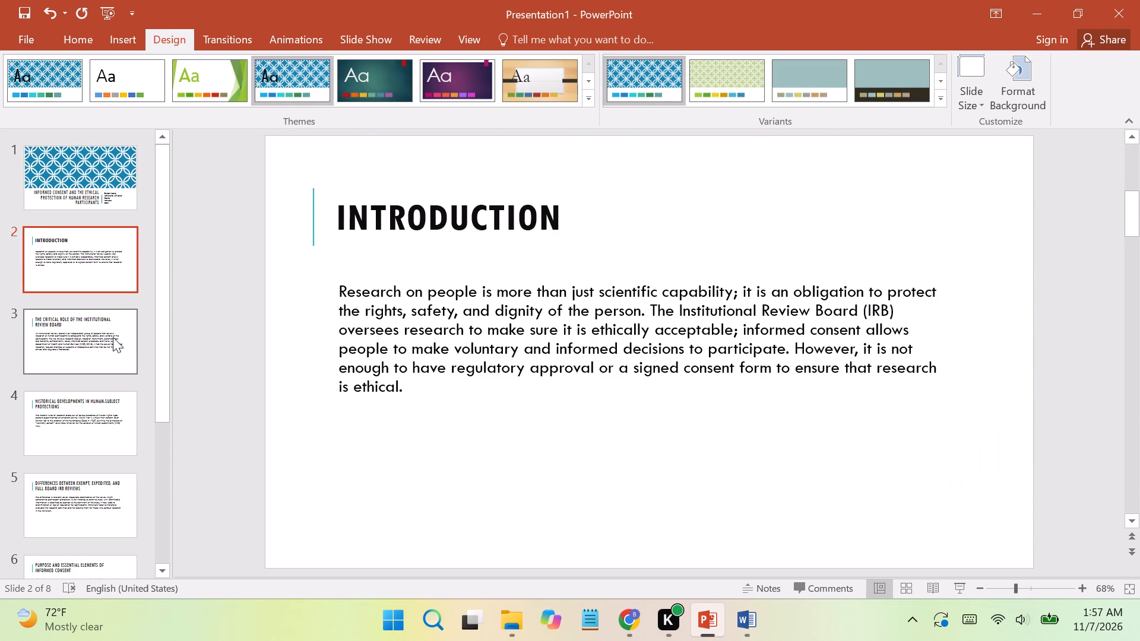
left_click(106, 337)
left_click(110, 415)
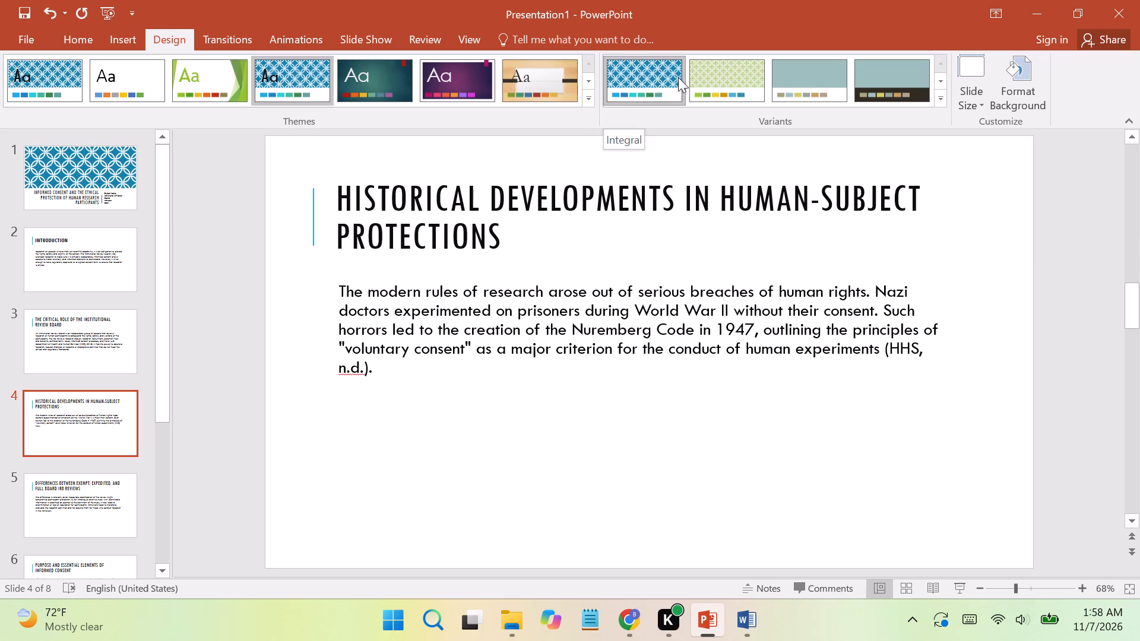
Apply the green faceted design theme to the presentation and switch it to its pink variant.
left_click(223, 89)
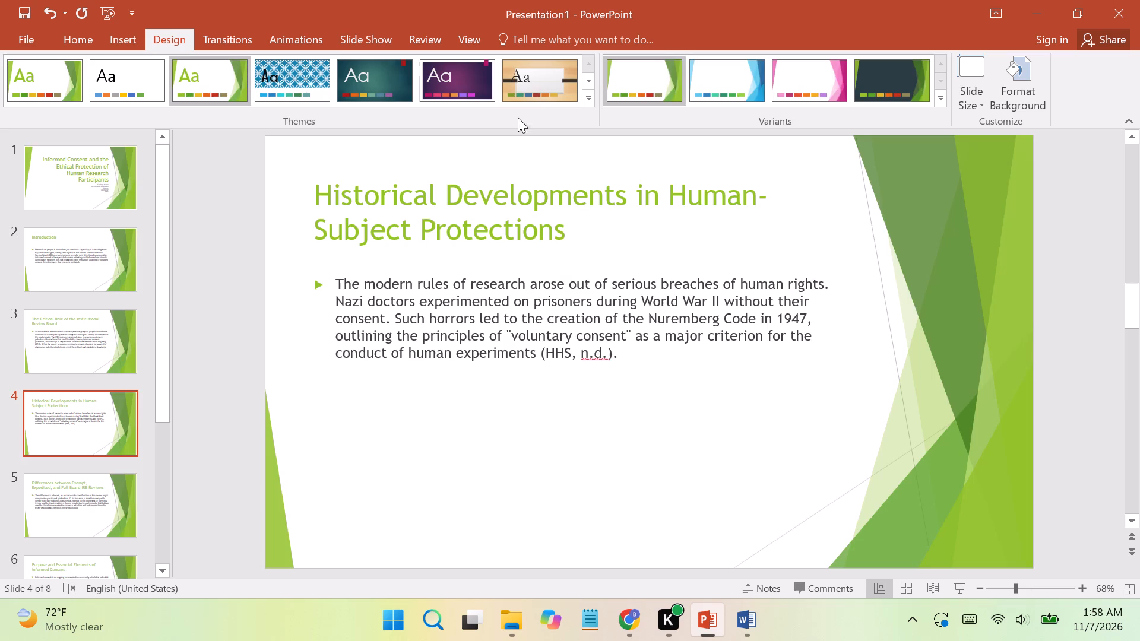
left_click(728, 81)
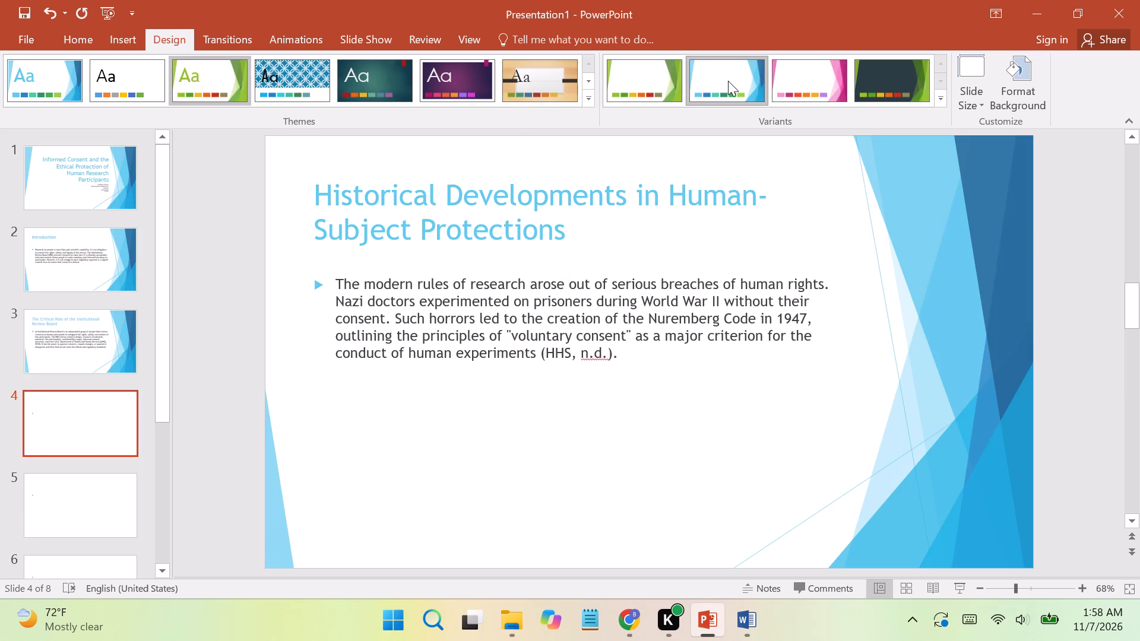
left_click(799, 80)
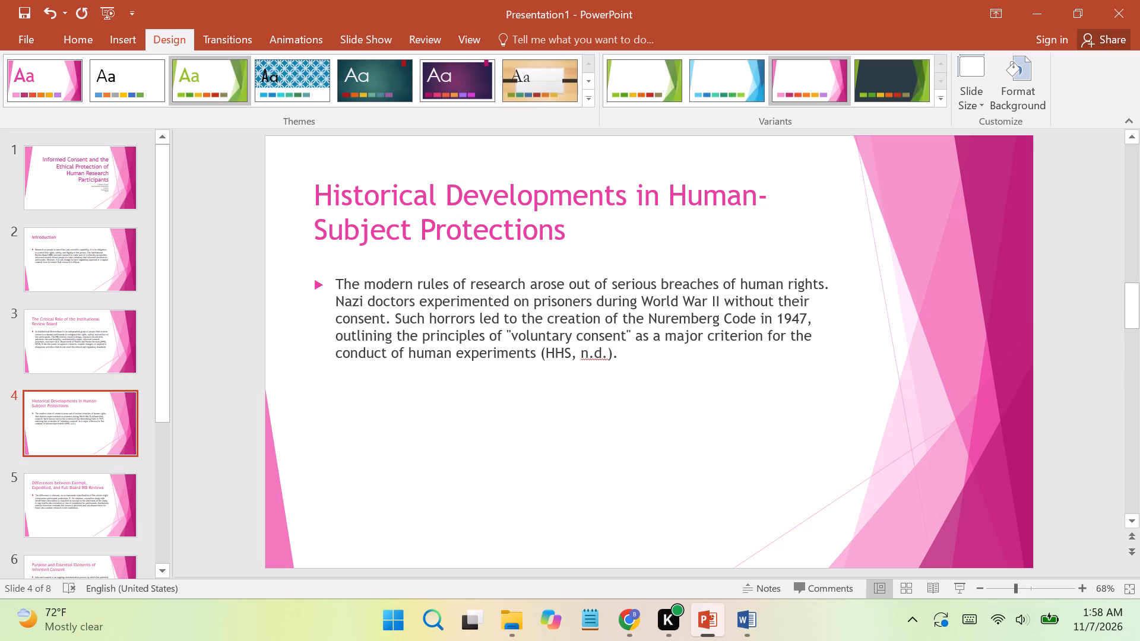
Play the slide show from the beginning and check the pink design on every slide through the Conclusion.
left_click(358, 39)
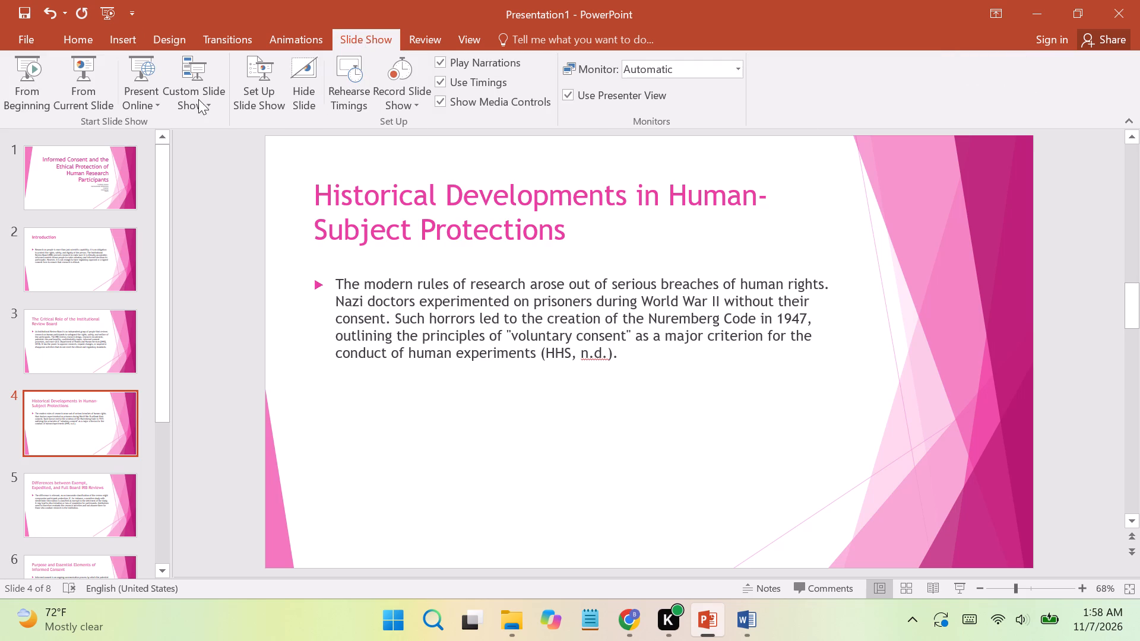
left_click(40, 104)
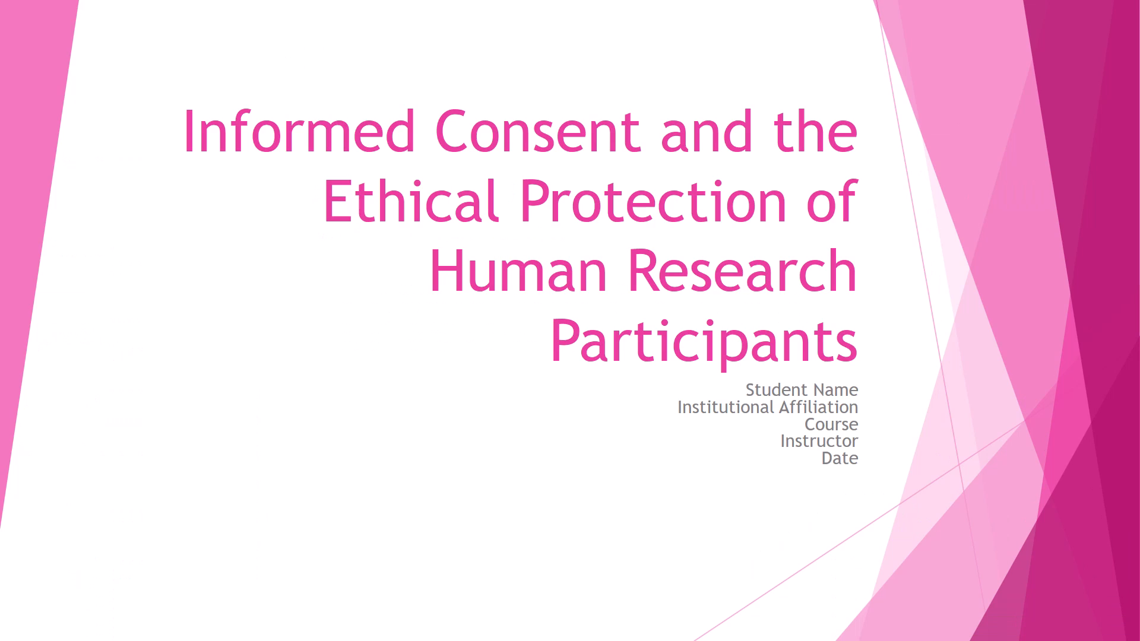
key("Right")
left_click(40, 104)
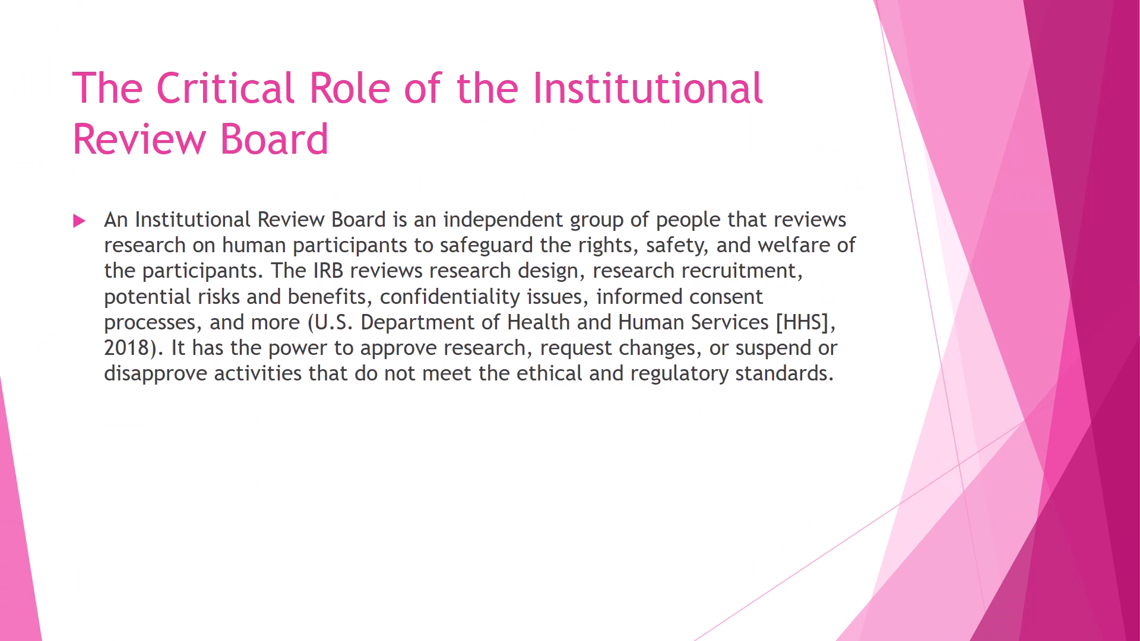
key("Left")
key("Left")
key("Left")
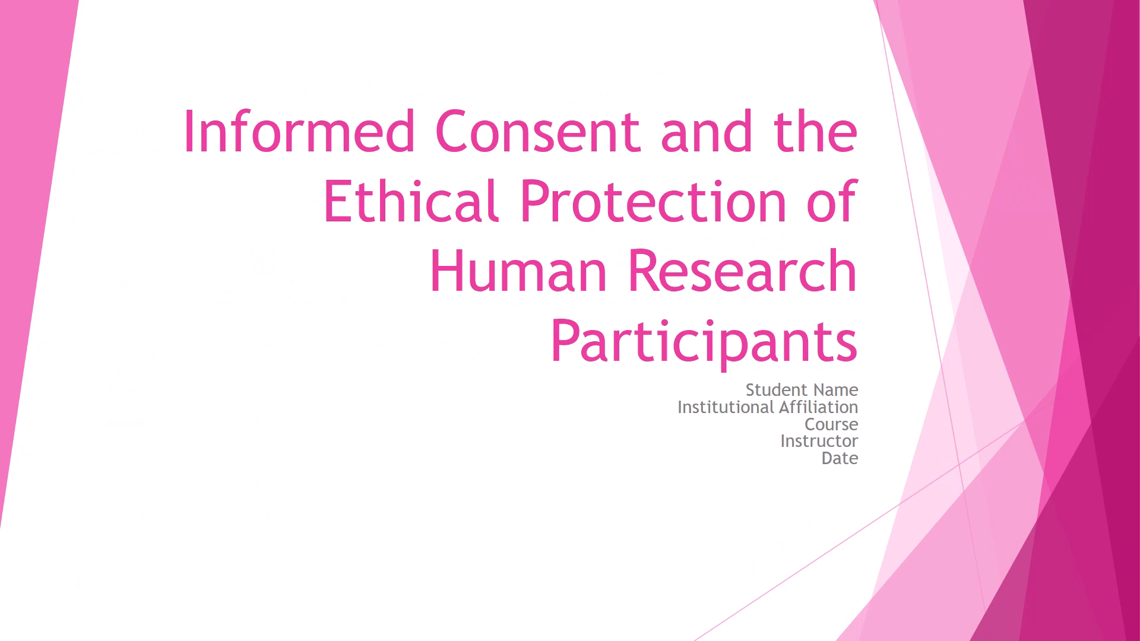
key("Right")
key("Right")
key("Right")
key("Right")
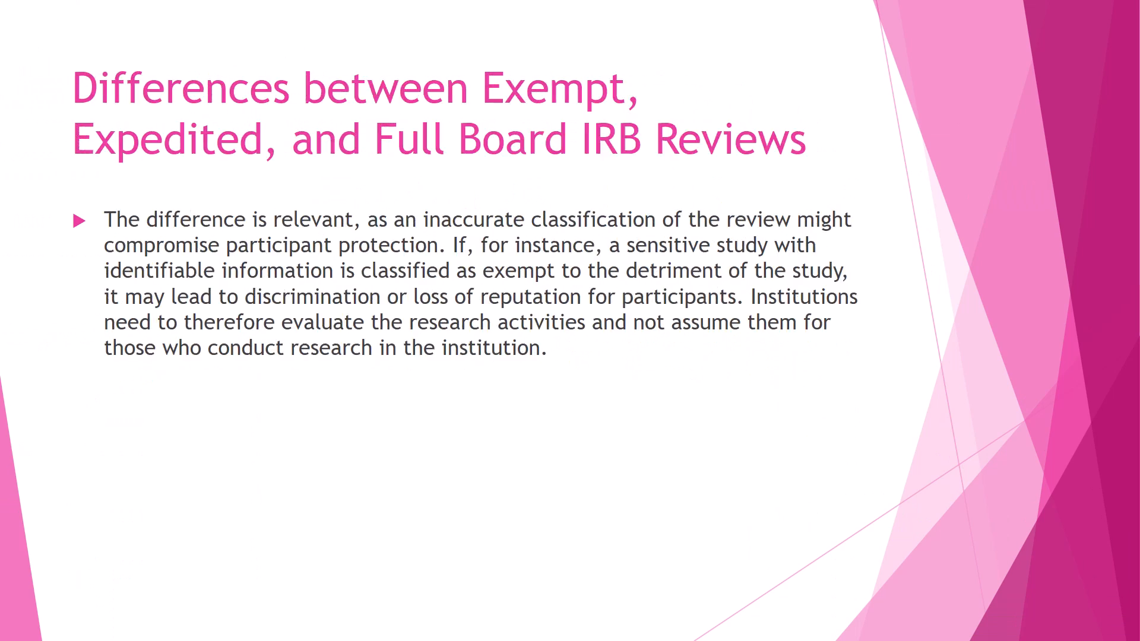
key("Right")
key("Right")
key("Right")
key("Right")
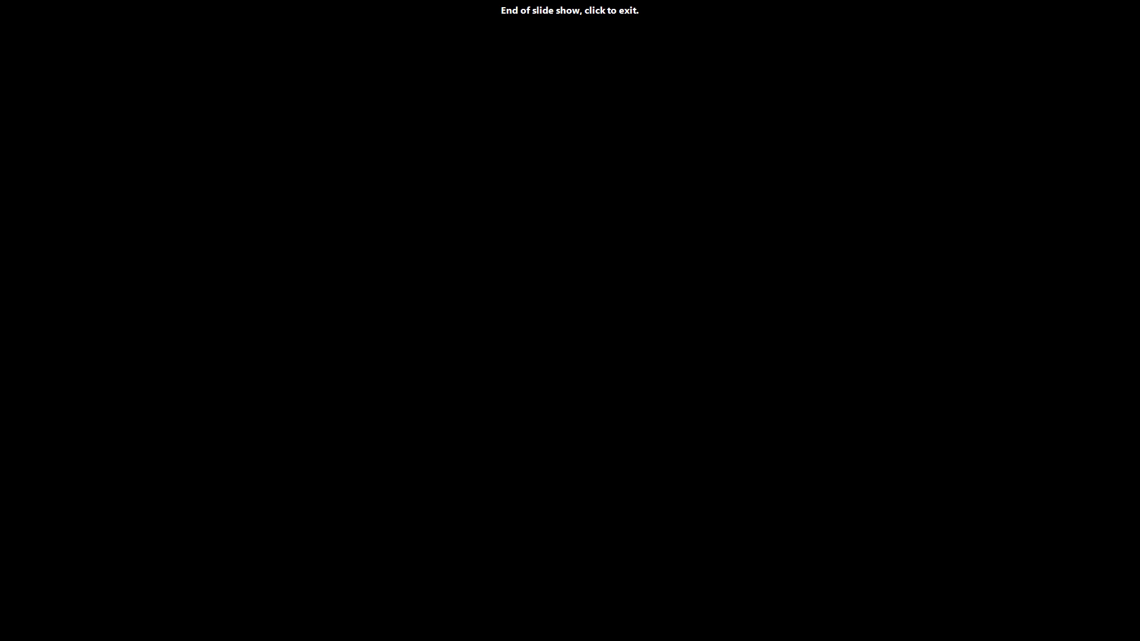
key("Left")
key("Left")
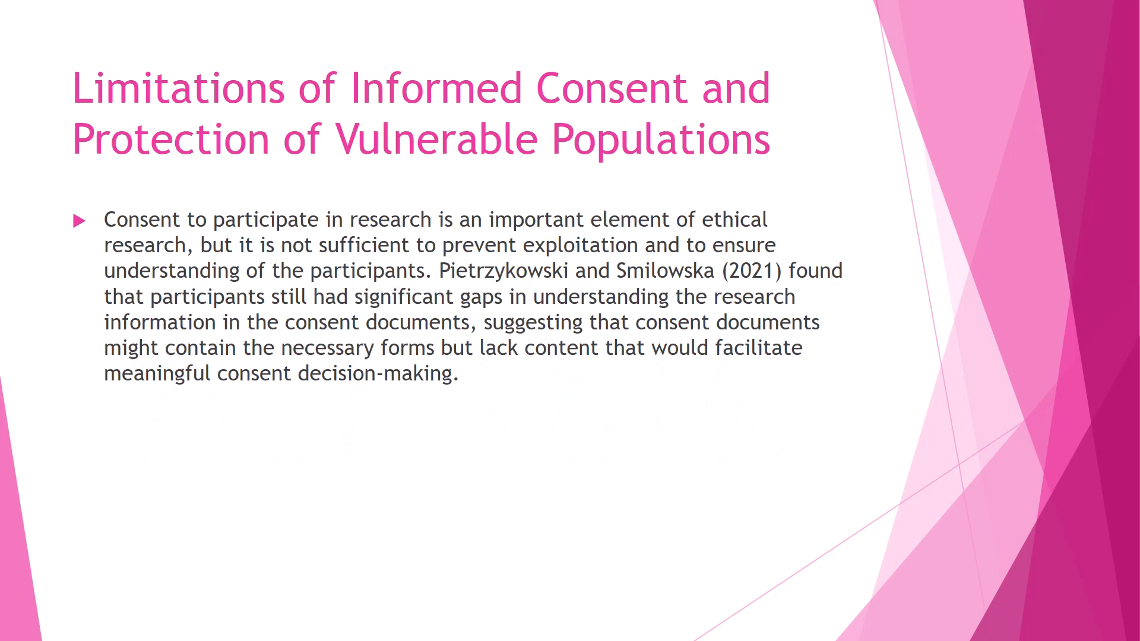
key("Right")
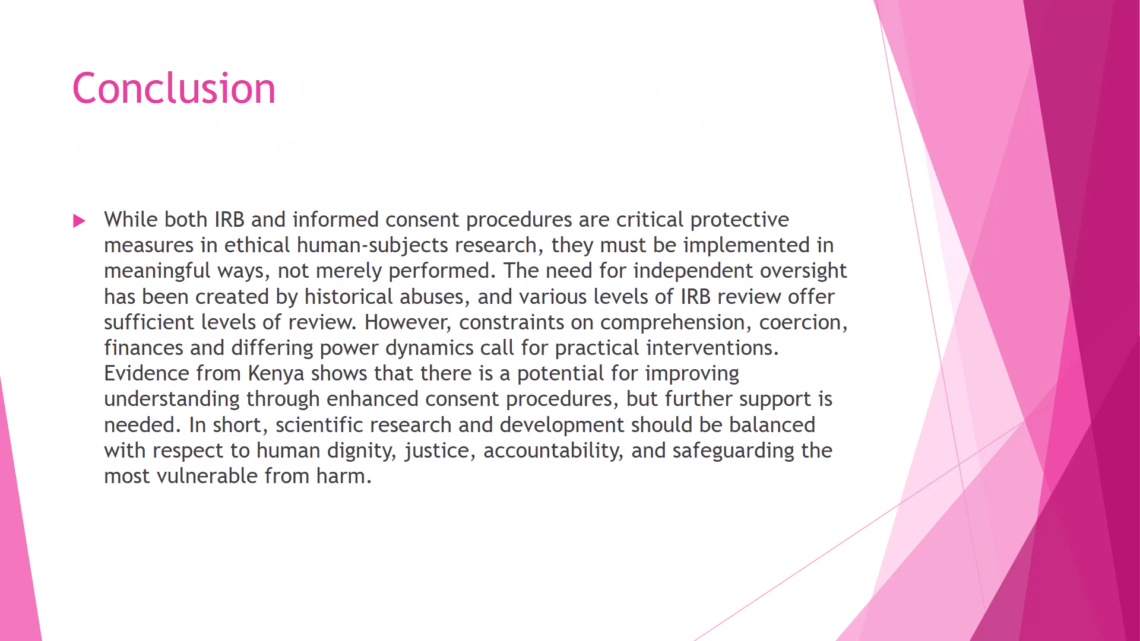
key("Right")
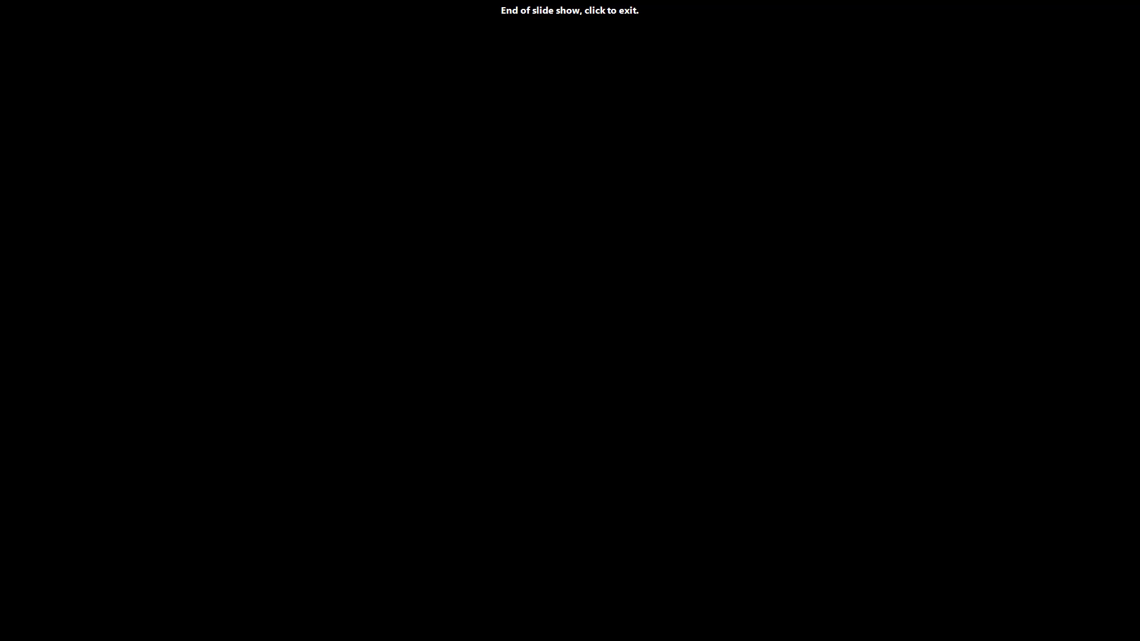
Go back through the running slide show to the title slide and review all slides again to the end.
key("Left")
key("Left")
key("Left")
key("Left")
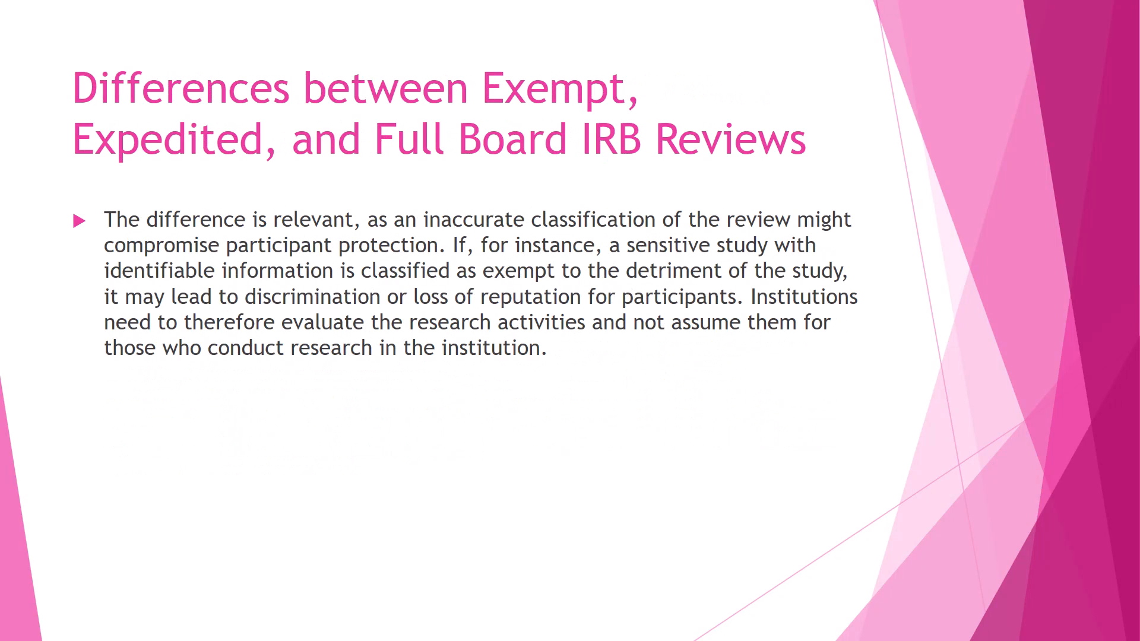
key("Left")
key("Left")
key("Left")
key("Left")
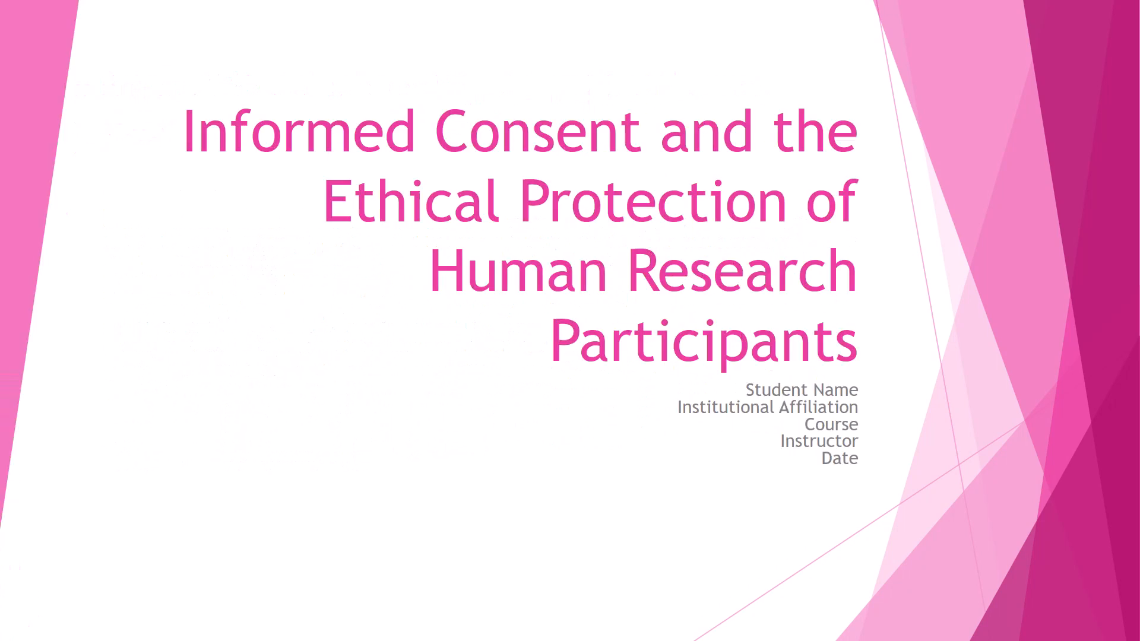
key("Right")
key("Right")
key("Right")
key("Right")
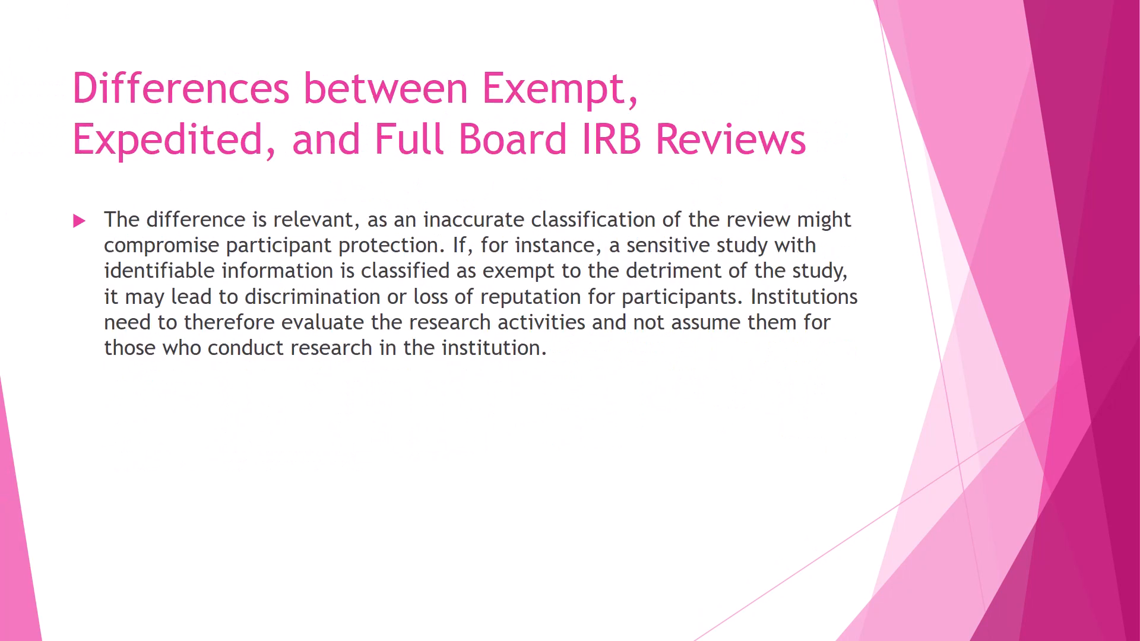
key("Right")
key("Right")
key("Right")
key("Right")
Review the slides backward from the Conclusion to the title slide, and forward again to the end of the show.
key("Left")
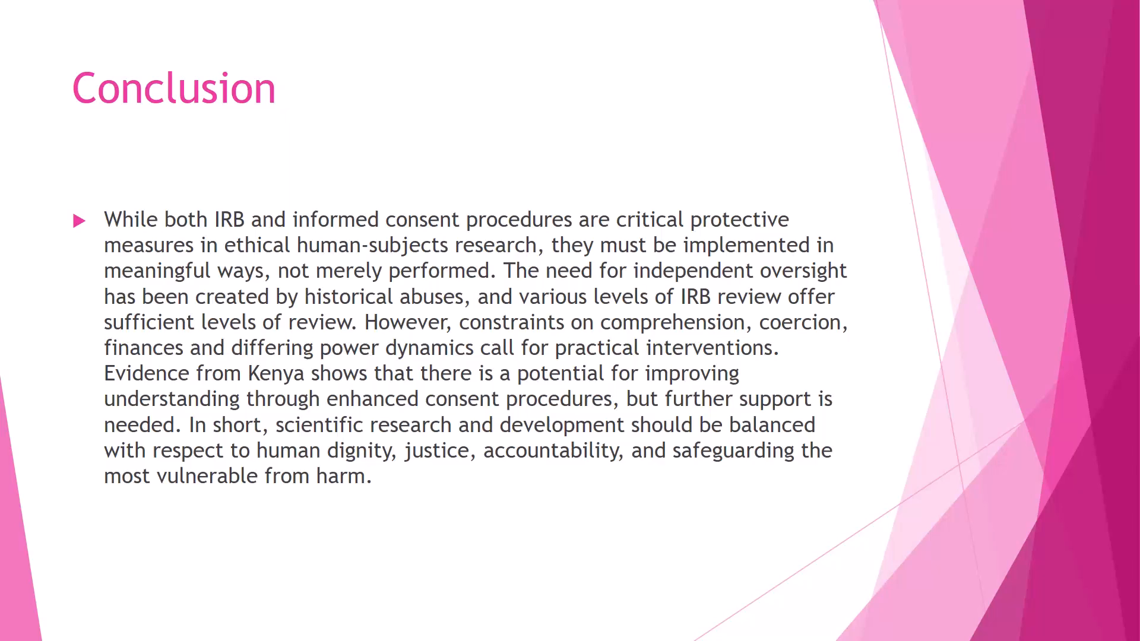
key("Left")
key("Left")
key("Left")
key("Left")
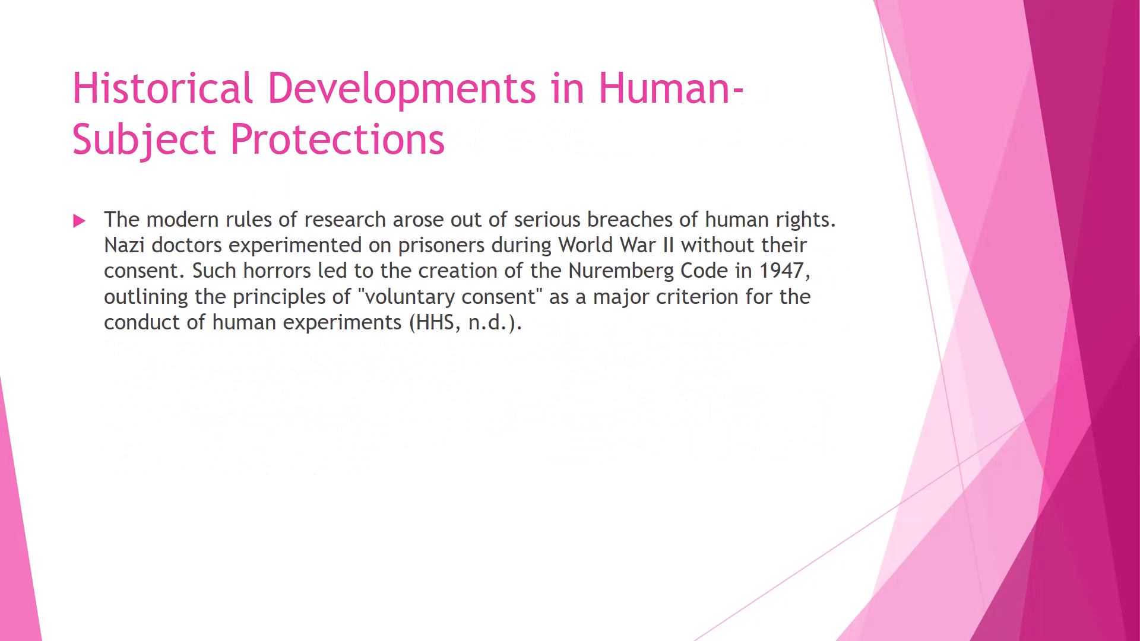
key("Right")
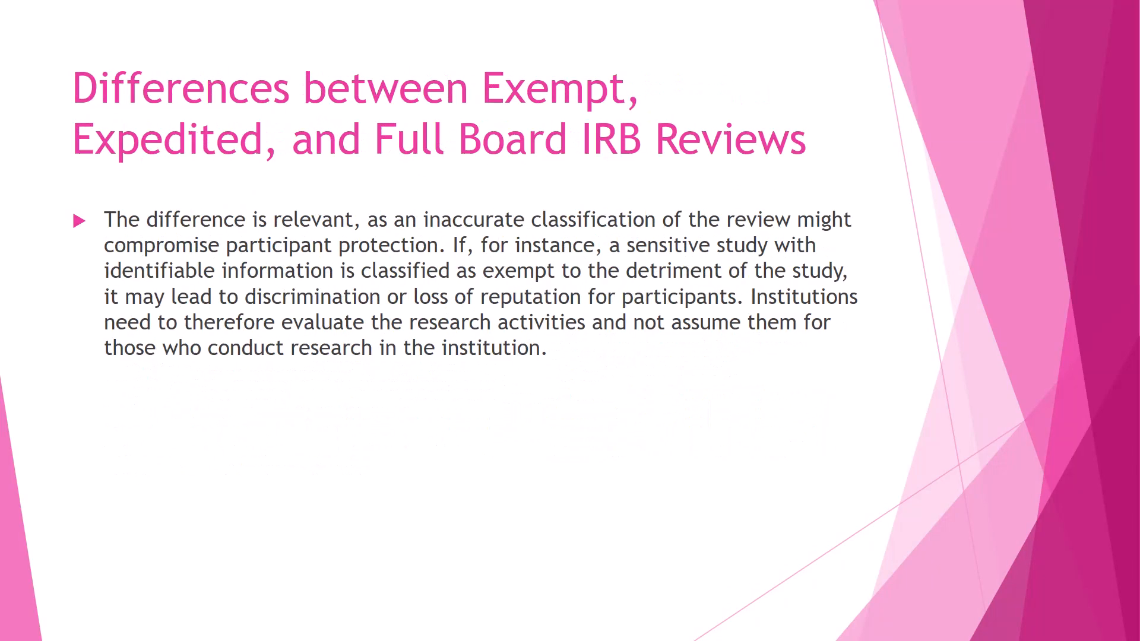
key("Left")
key("Left")
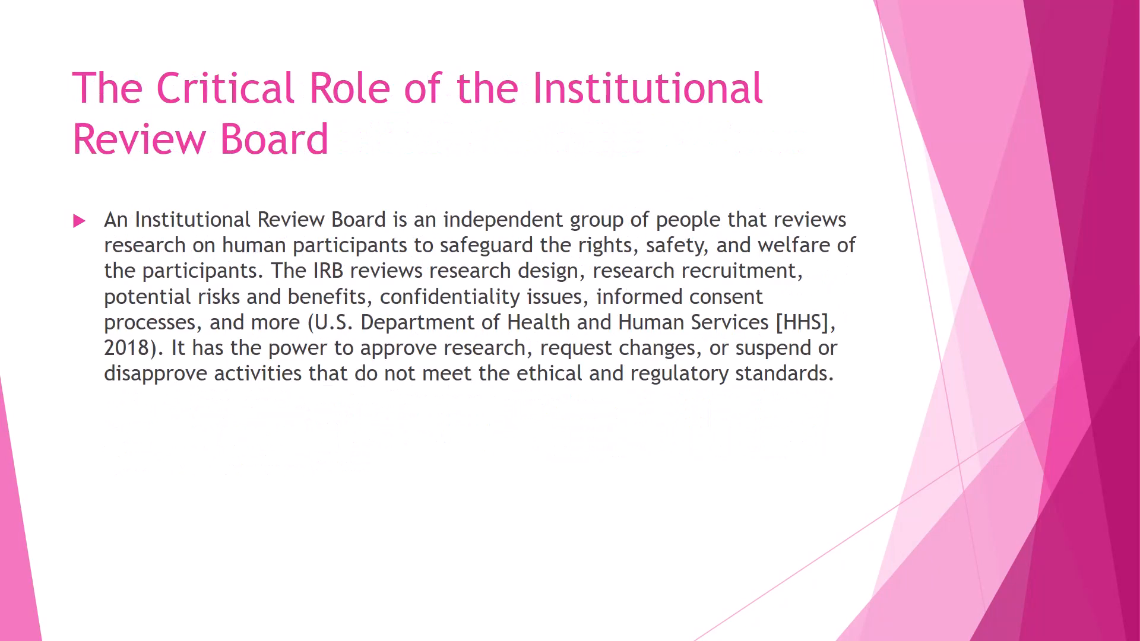
key("Left")
key("Left")
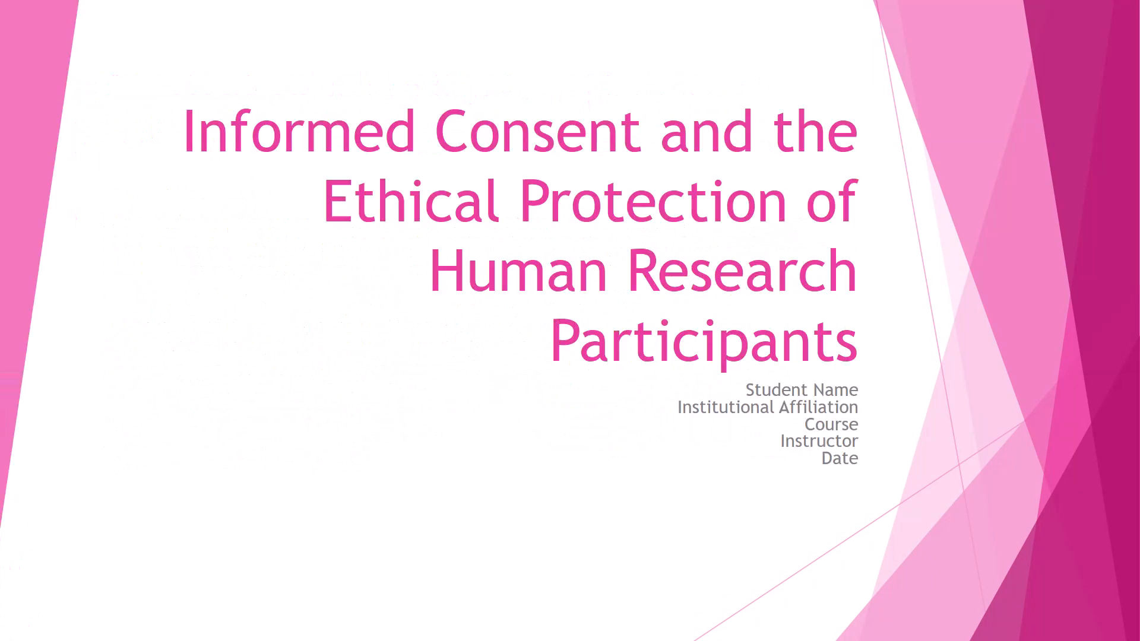
key("Right")
key("Right")
key("Right")
key("Right")
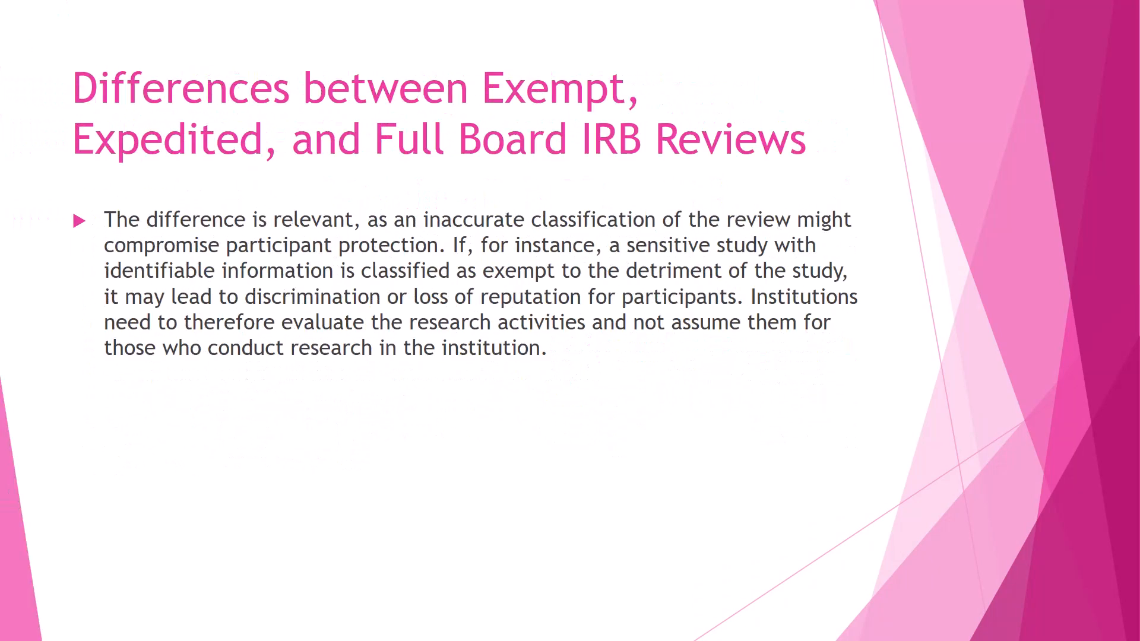
key("Right")
key("Right")
key("Right")
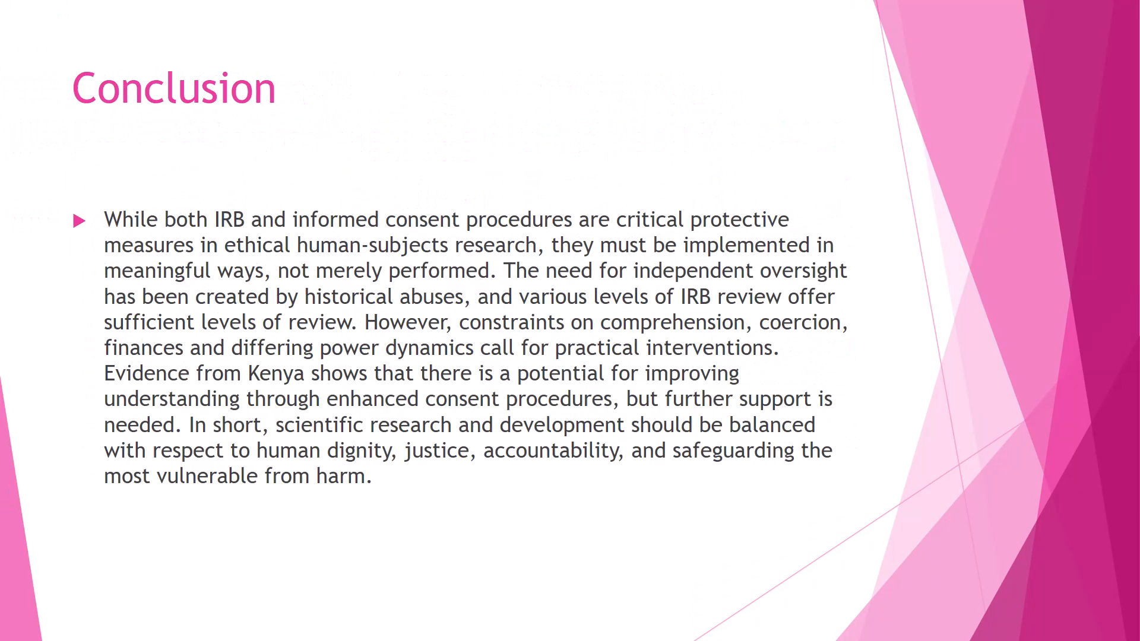
key("Right")
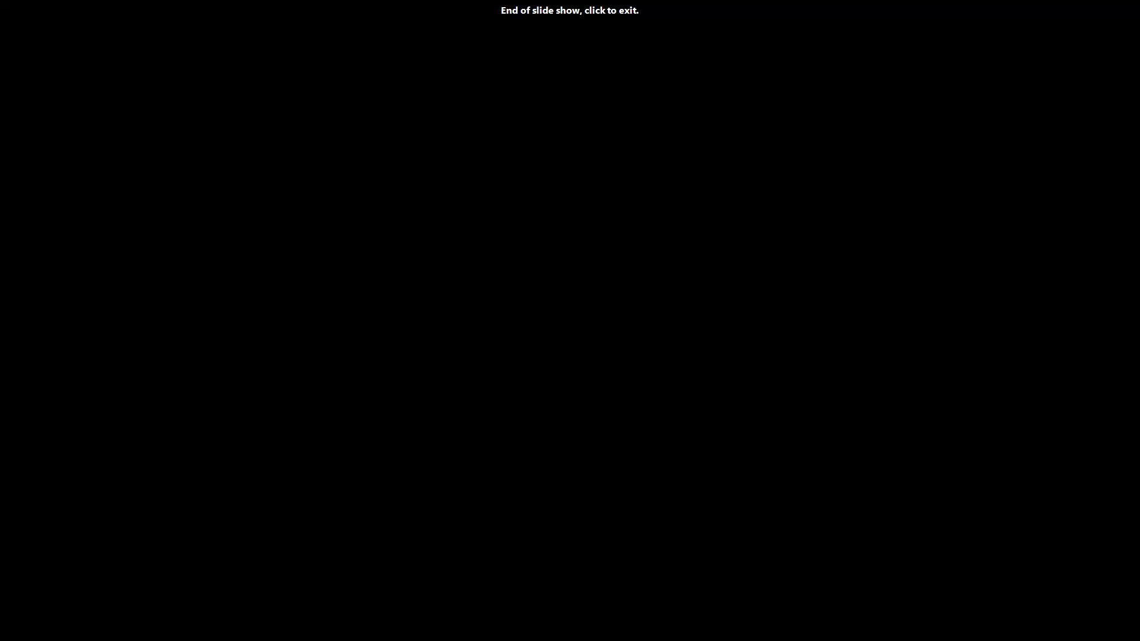
Return through the slides to the title slide and exit the slide show.
key("Left")
key("Left")
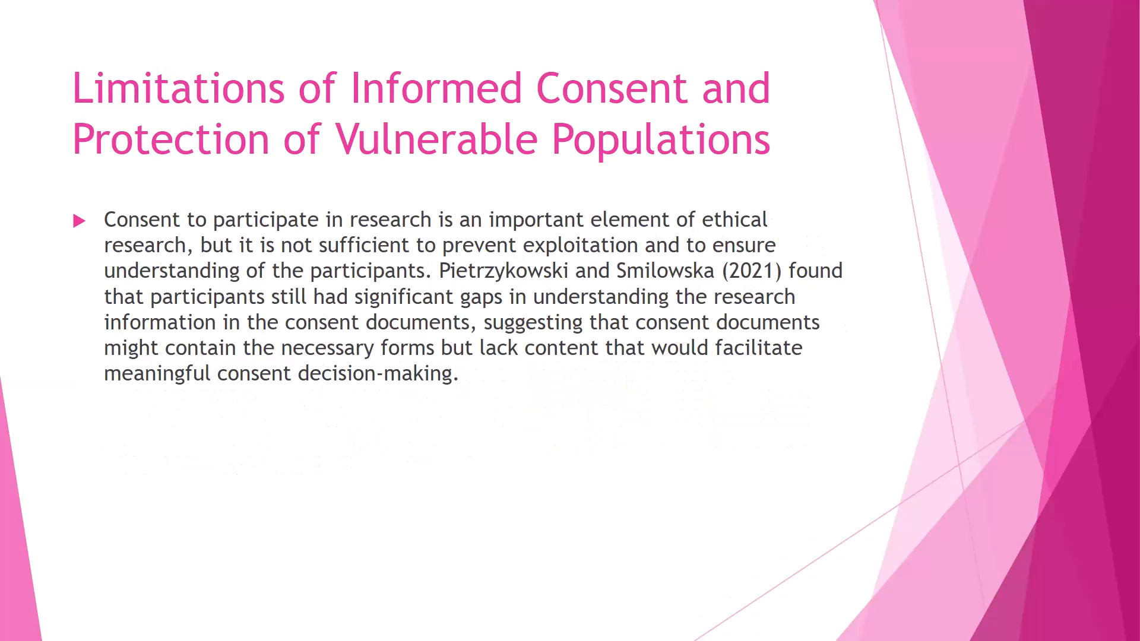
key("Left")
key("Left")
key("Left")
key("Left")
key("Left")
key("Left")
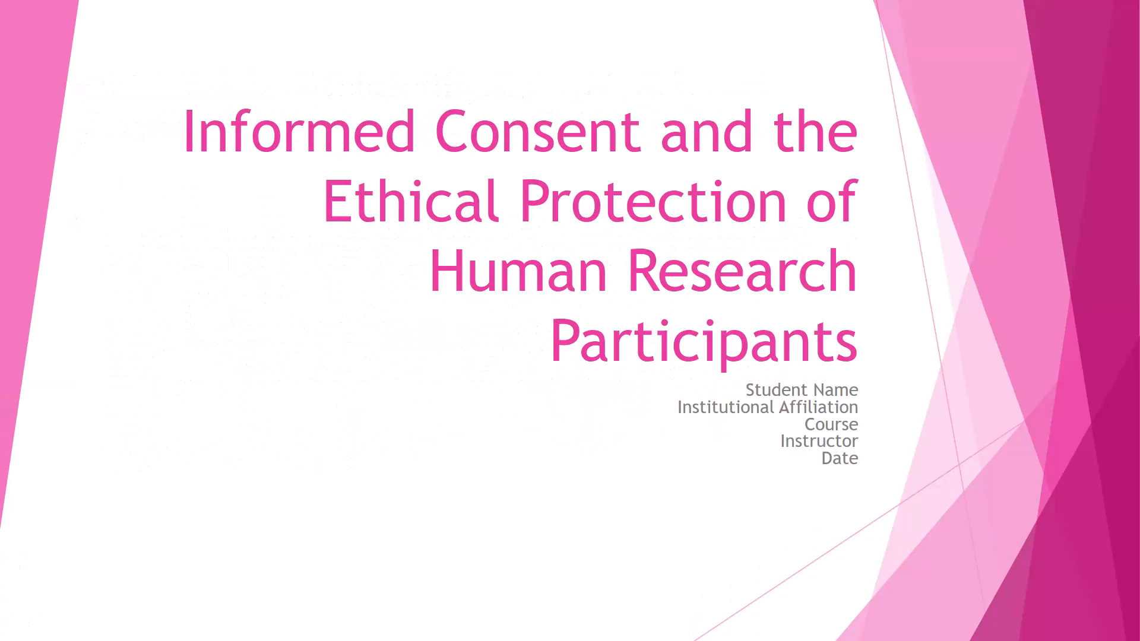
key("Left")
key("Left")
key("Escape")
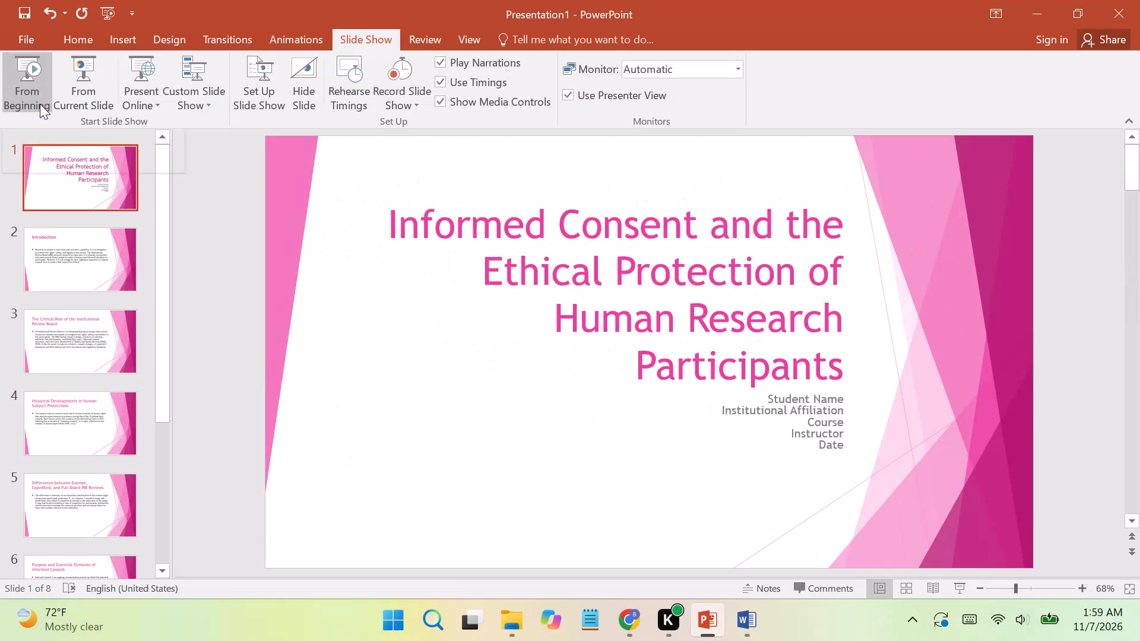
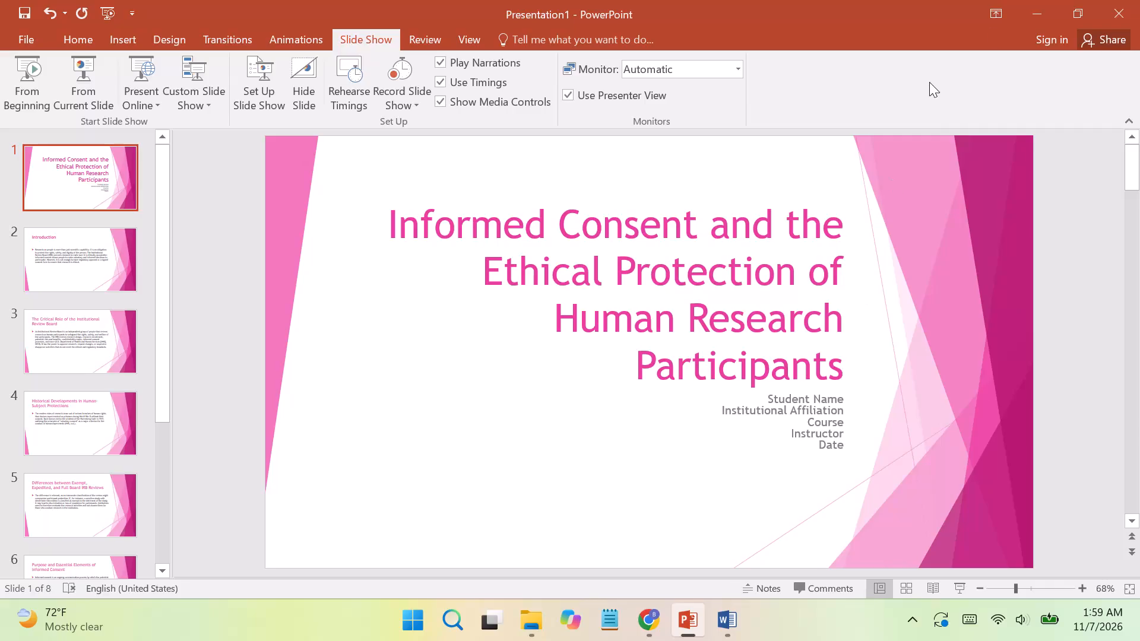
Minimize the presentation and the Word paper, and close the Documents folder window to clear the desktop.
left_click(1033, 15)
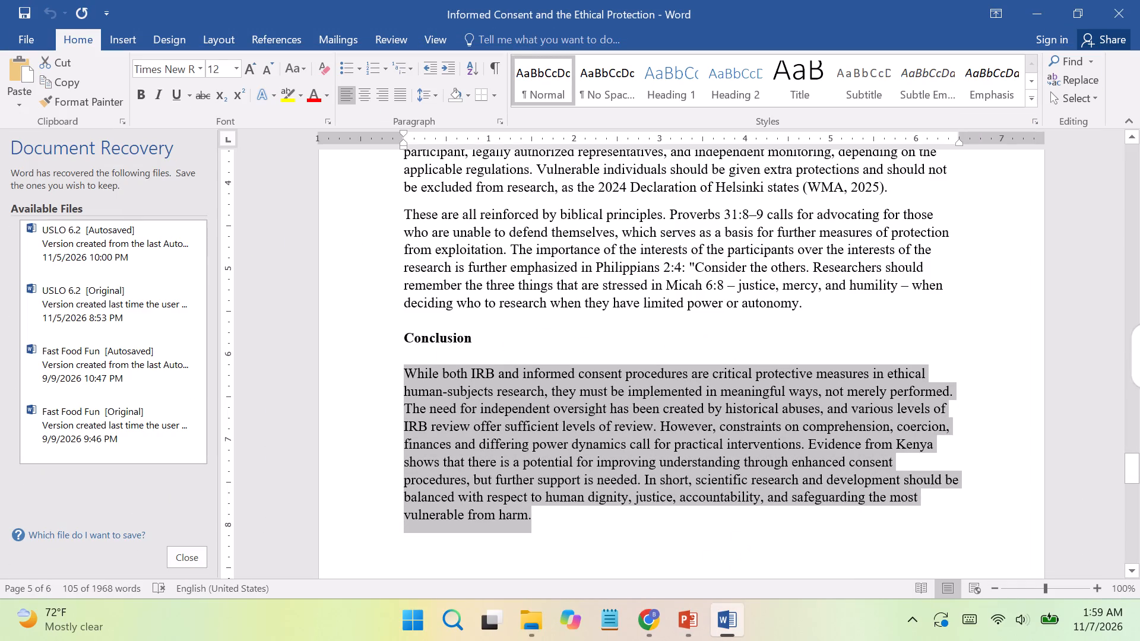
left_click(1036, 9)
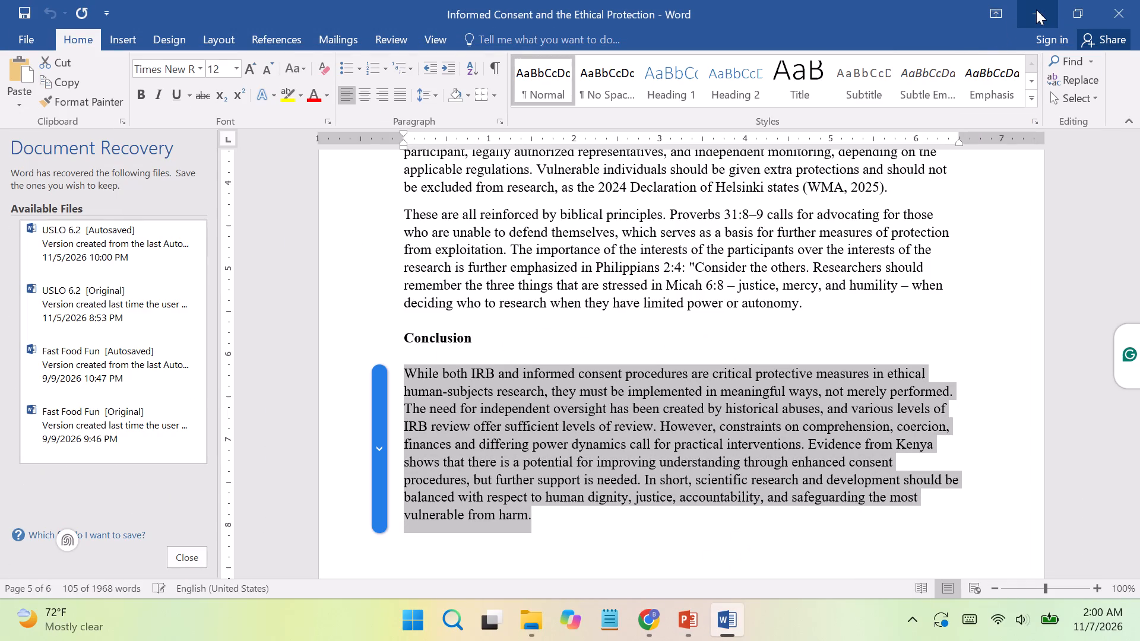
left_click(1036, 9)
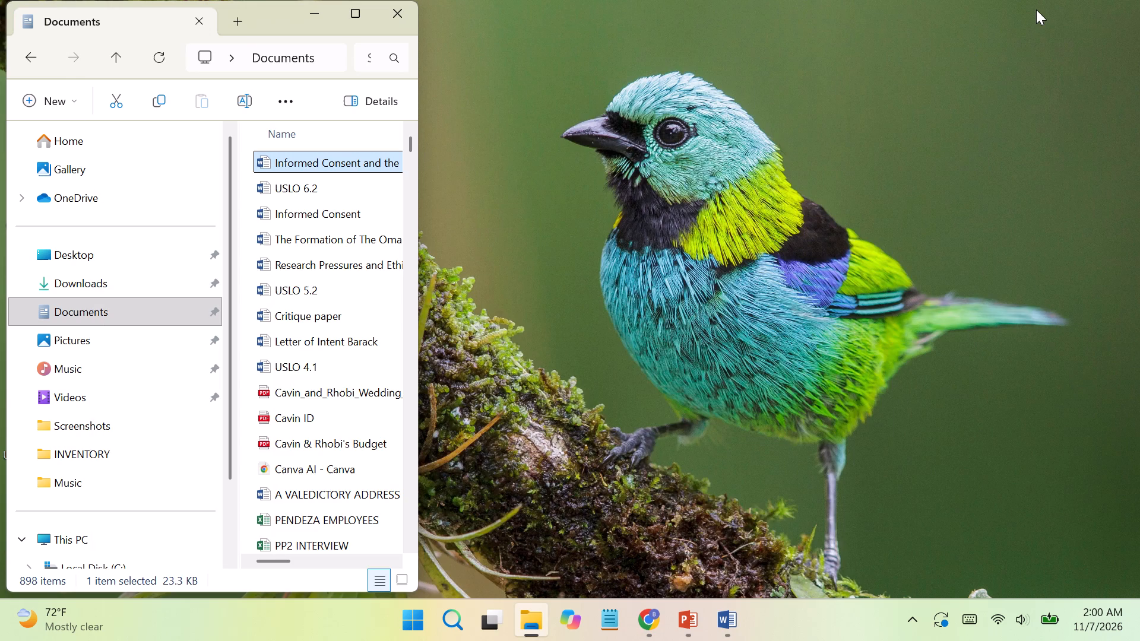
left_click(392, 13)
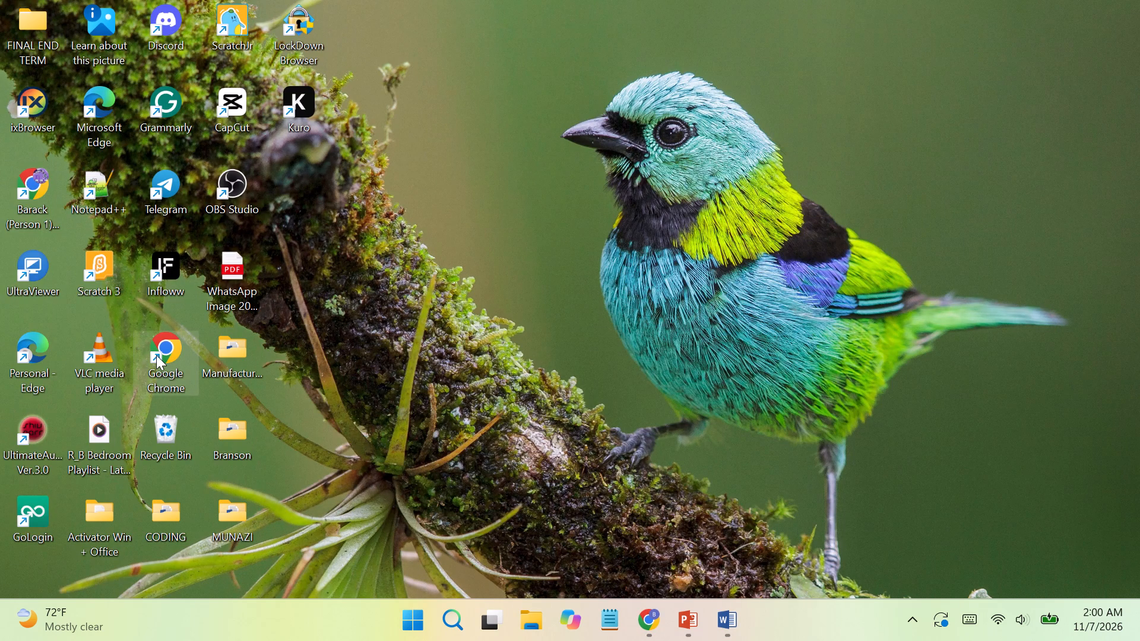
Launch Kuro from the desktop.
double_click(286, 107)
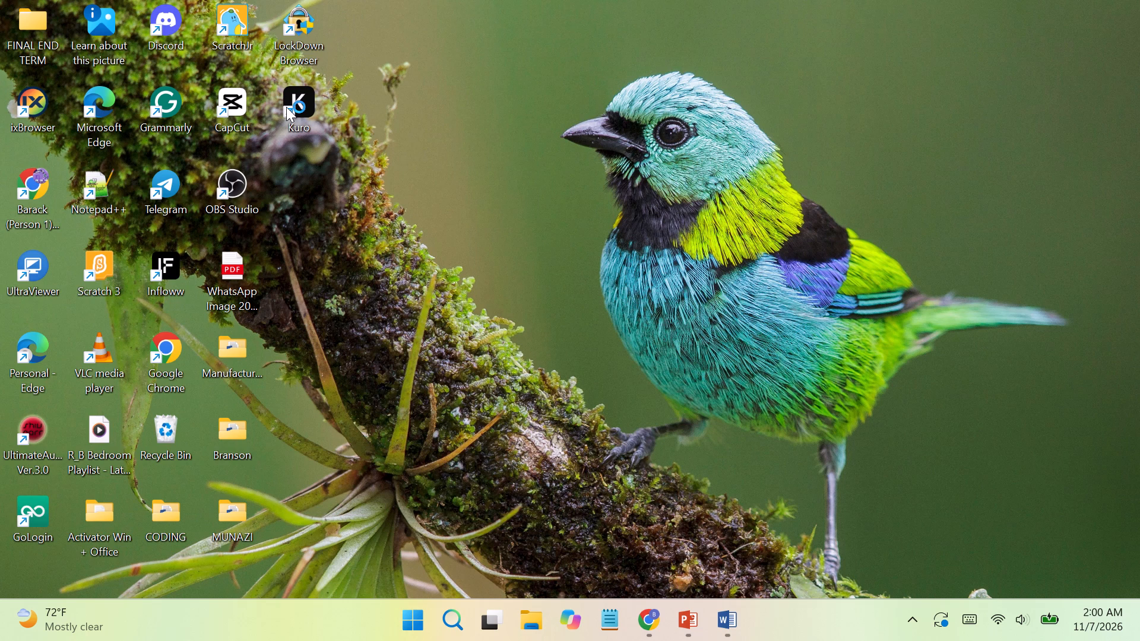
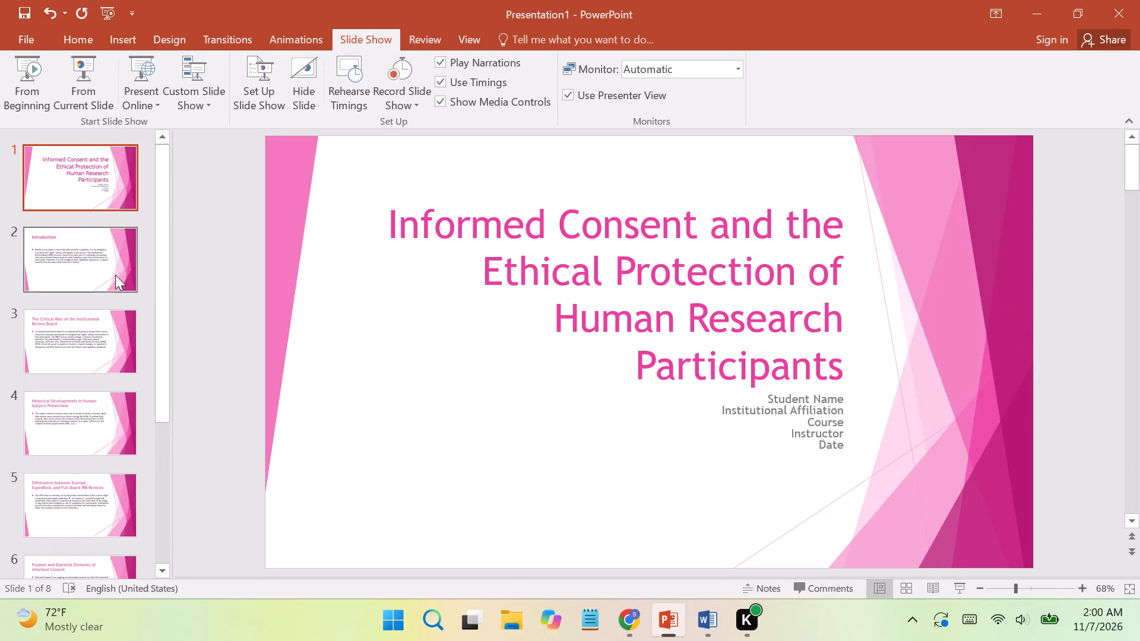
Review the presentation's slides one by one, from the title slide through the Conclusion slide.
left_click(100, 265)
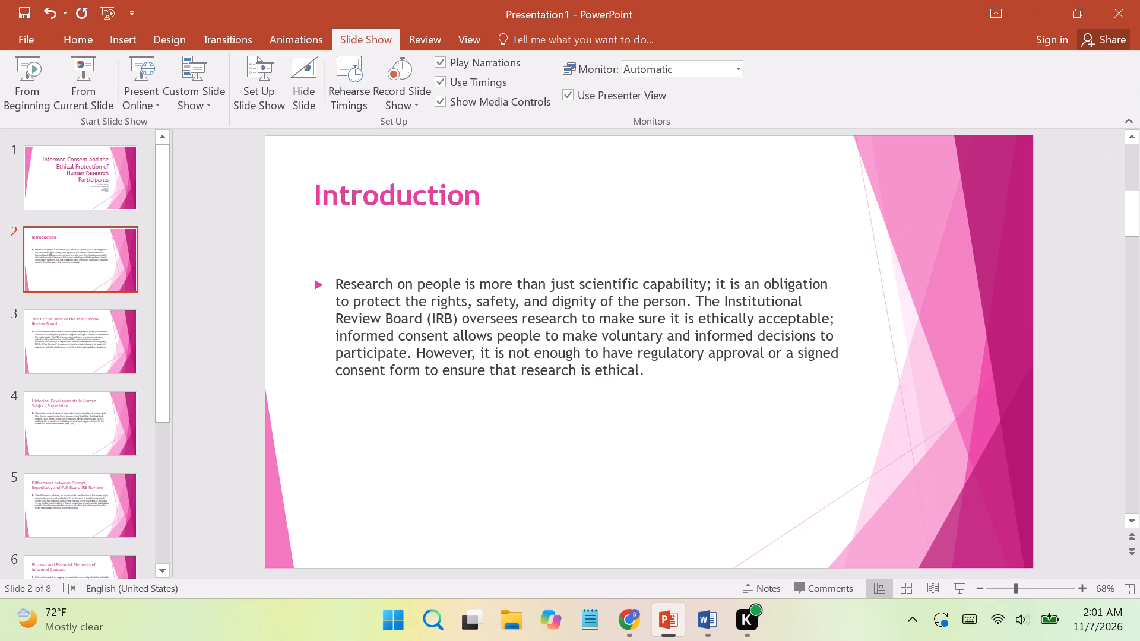
left_click(64, 282)
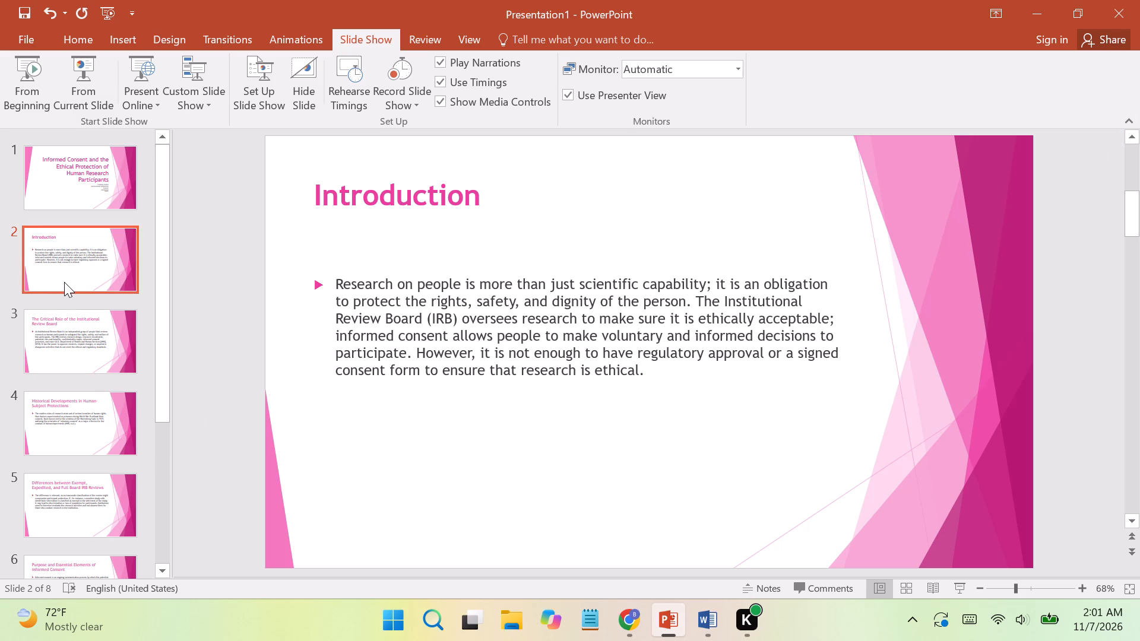
left_click(67, 201)
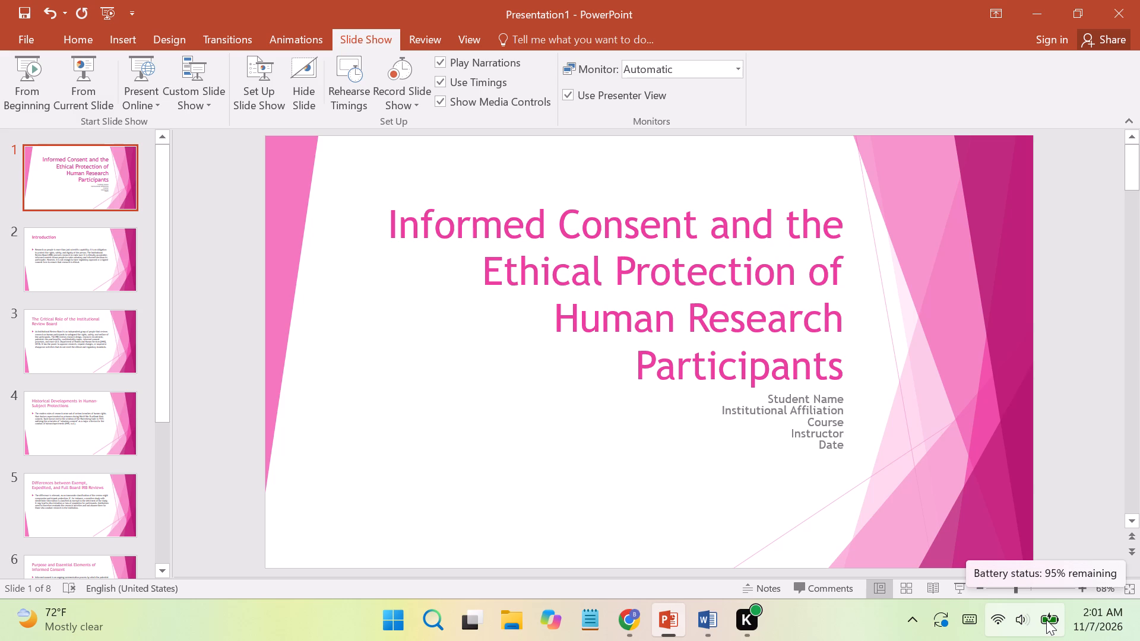
left_click(65, 271)
left_click(119, 360)
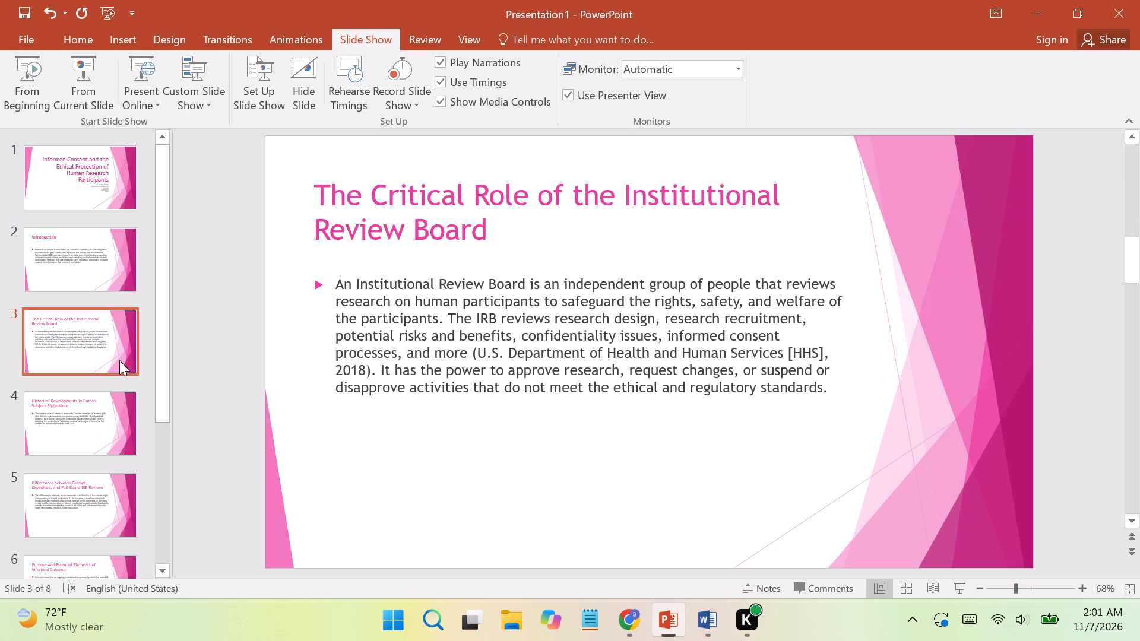
left_click(96, 418)
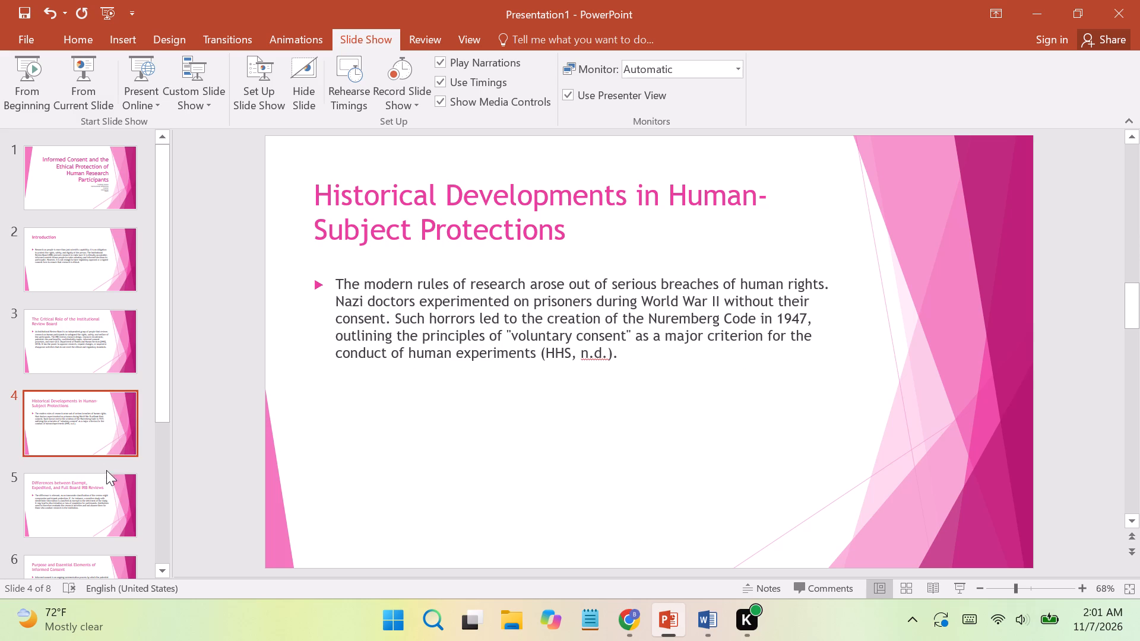
left_click(115, 499)
scroll(115, 490, "down", 1)
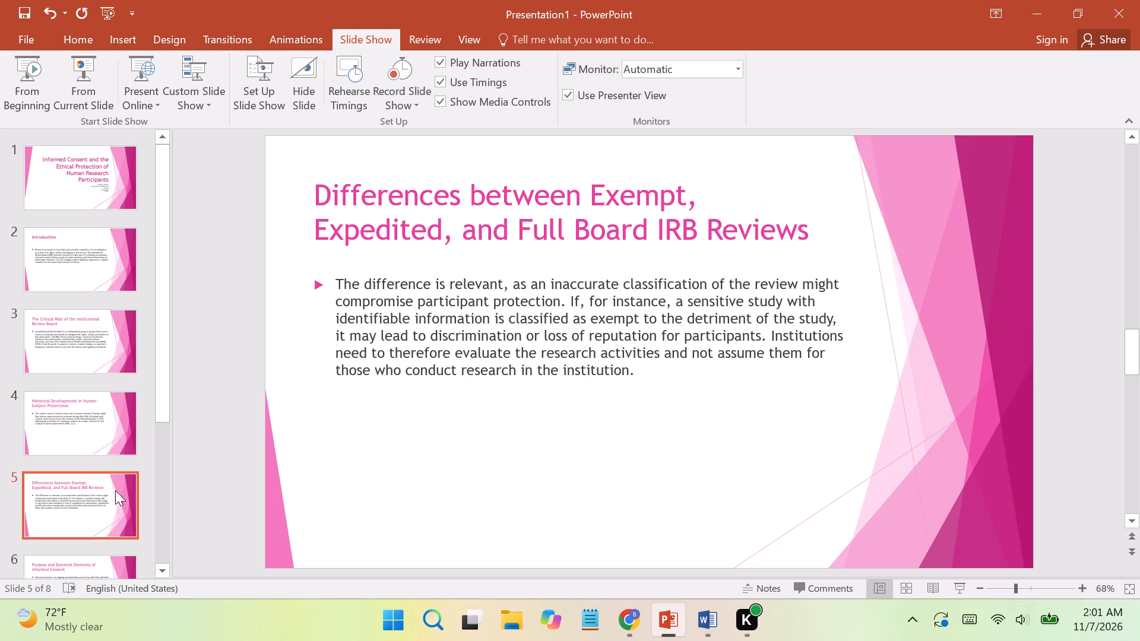
scroll(115, 490, "down", 3)
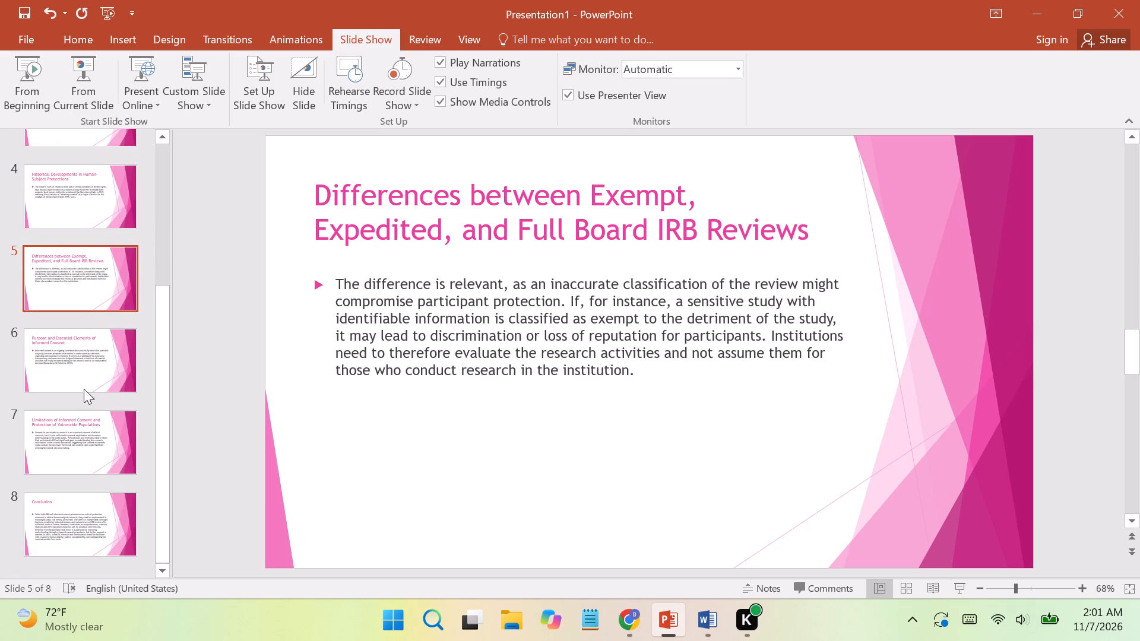
left_click(81, 363)
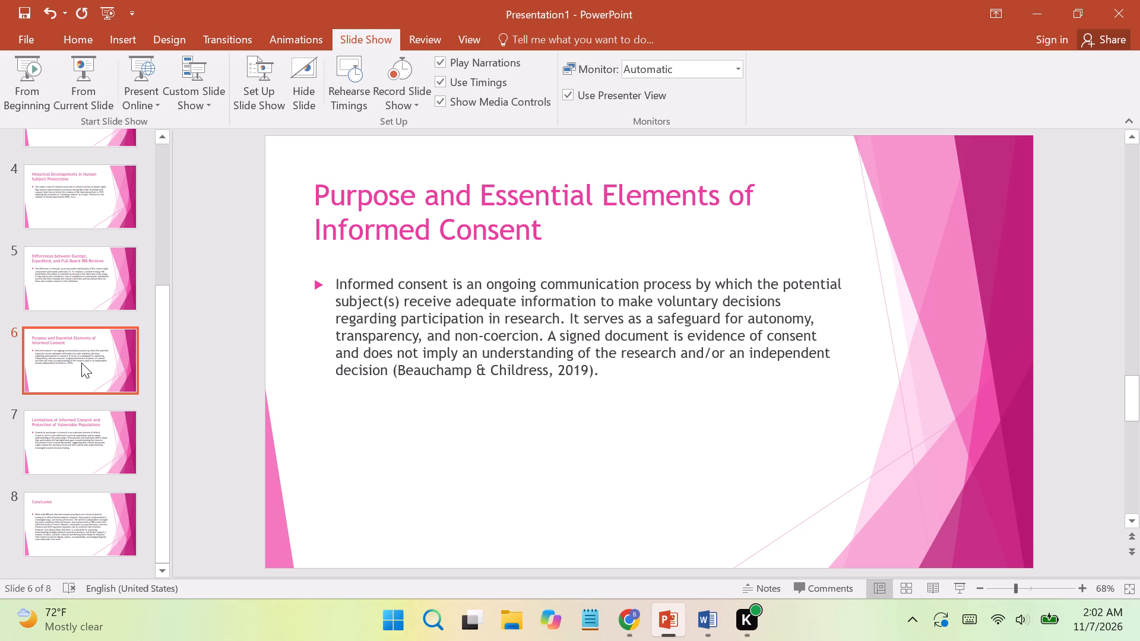
scroll(81, 363, "down", 2)
left_click(110, 441)
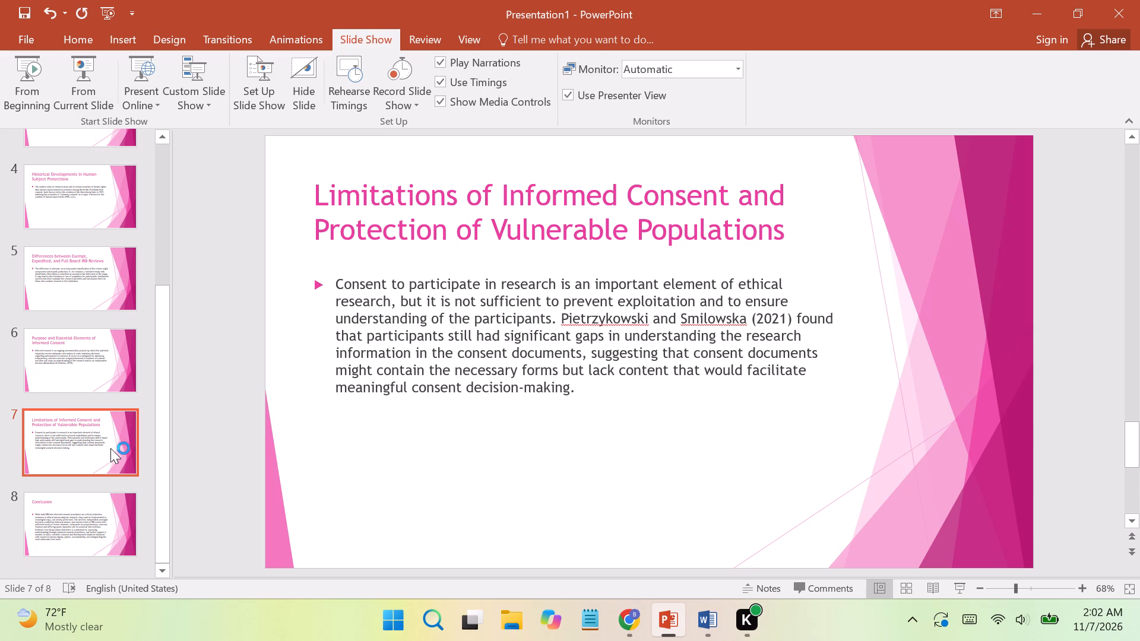
key("Down")
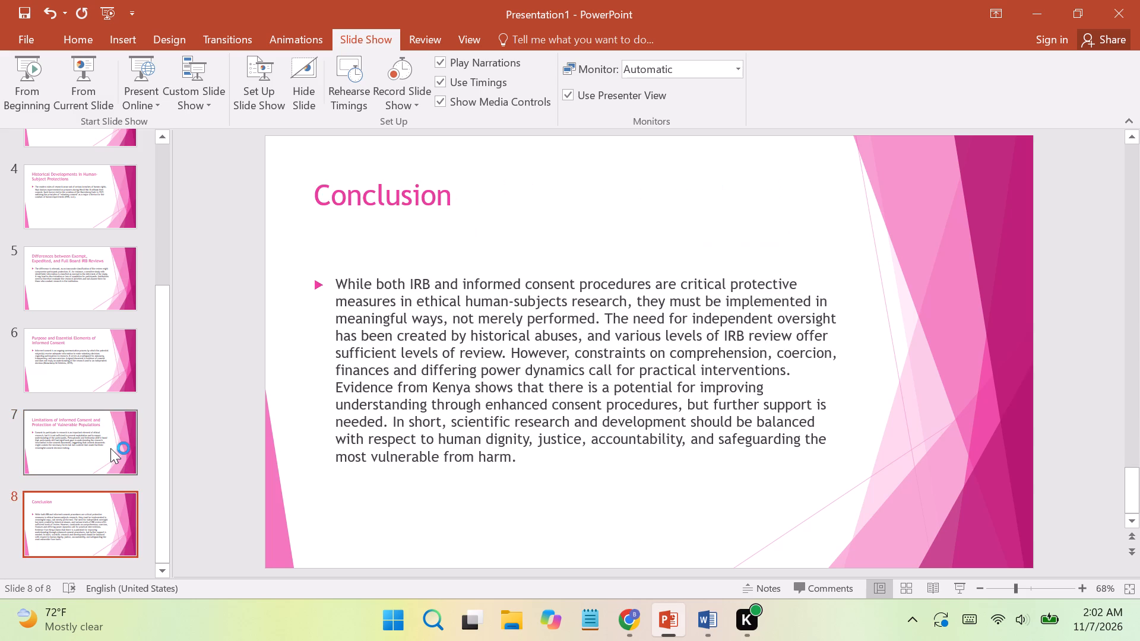
key("Down")
key("Down")
Look back through the slides in reverse order from the Conclusion to the title slide.
key("Up")
key("Up")
key("Up")
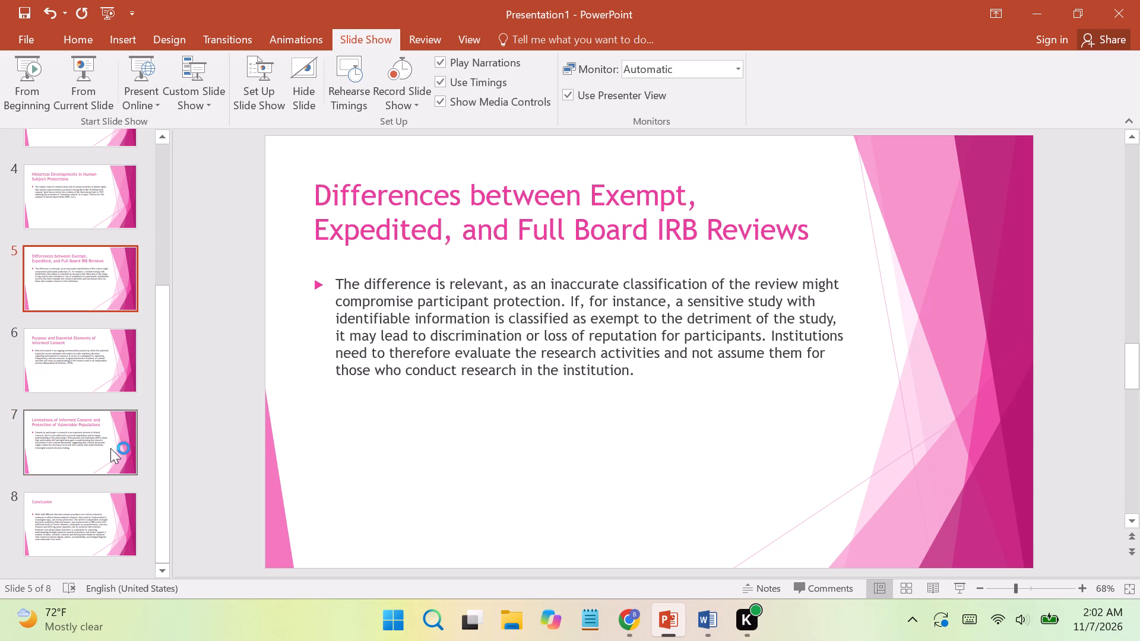
key("Up")
key("Up")
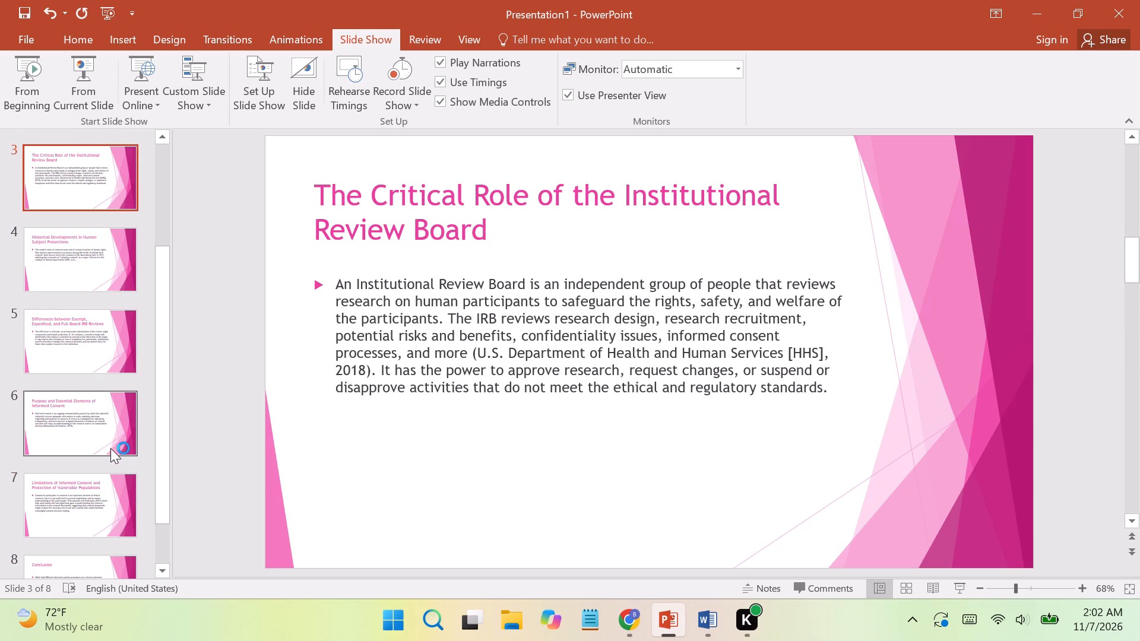
key("Up")
key("Up")
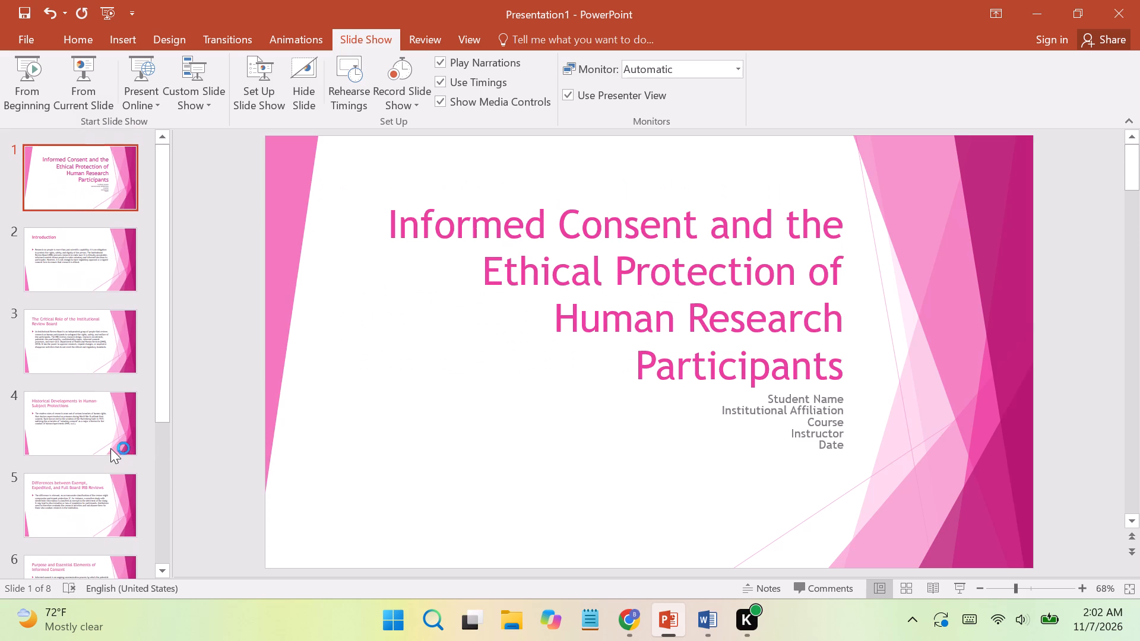
Review the slides again from Introduction through Purpose and Essential Elements of Informed Consent, and return to the title slide.
key("Down")
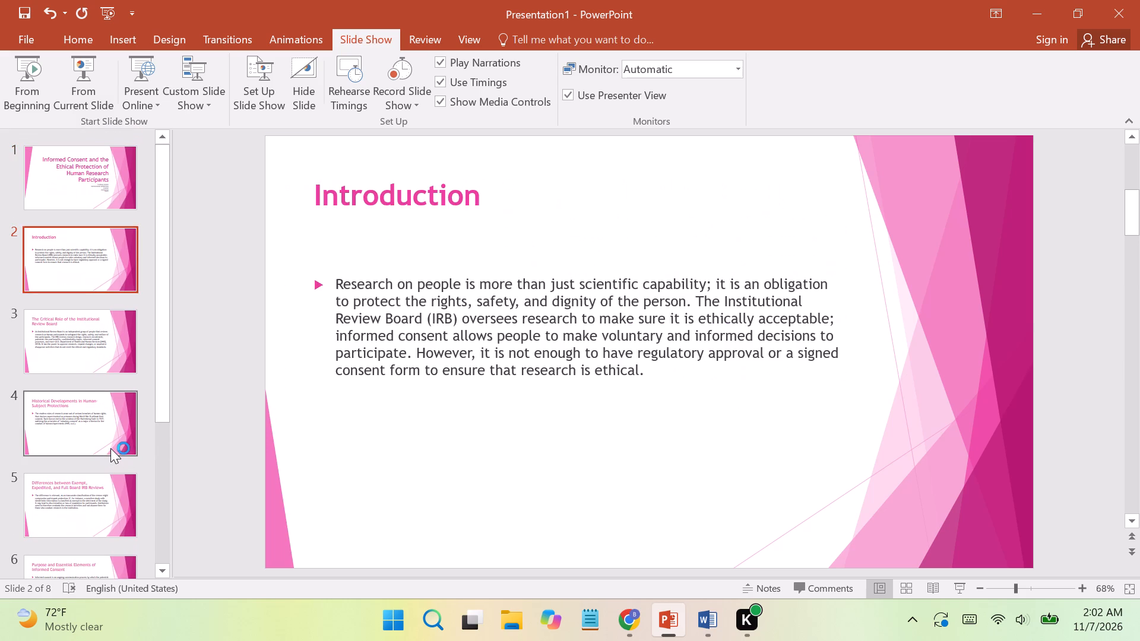
key("Down")
key("Down")
key("Down")
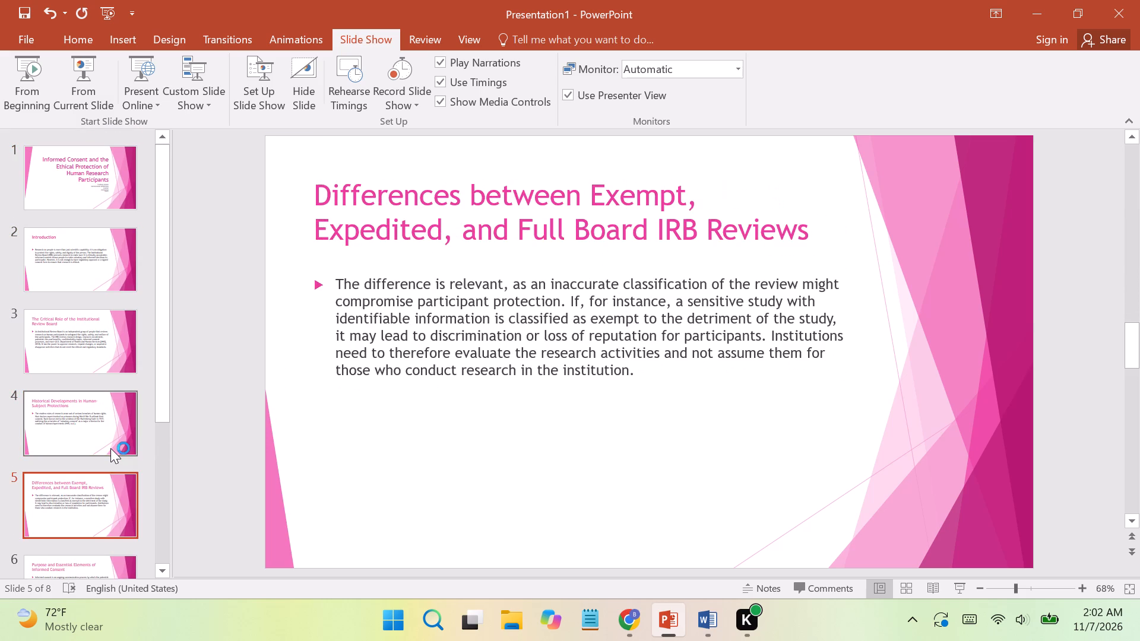
key("Down")
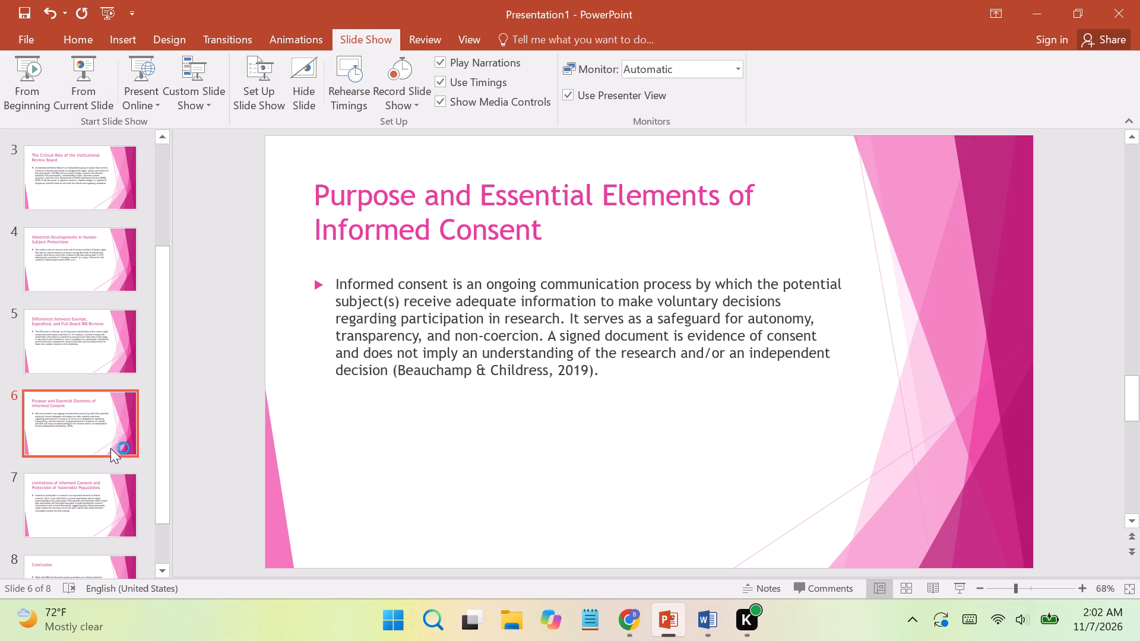
key("Up")
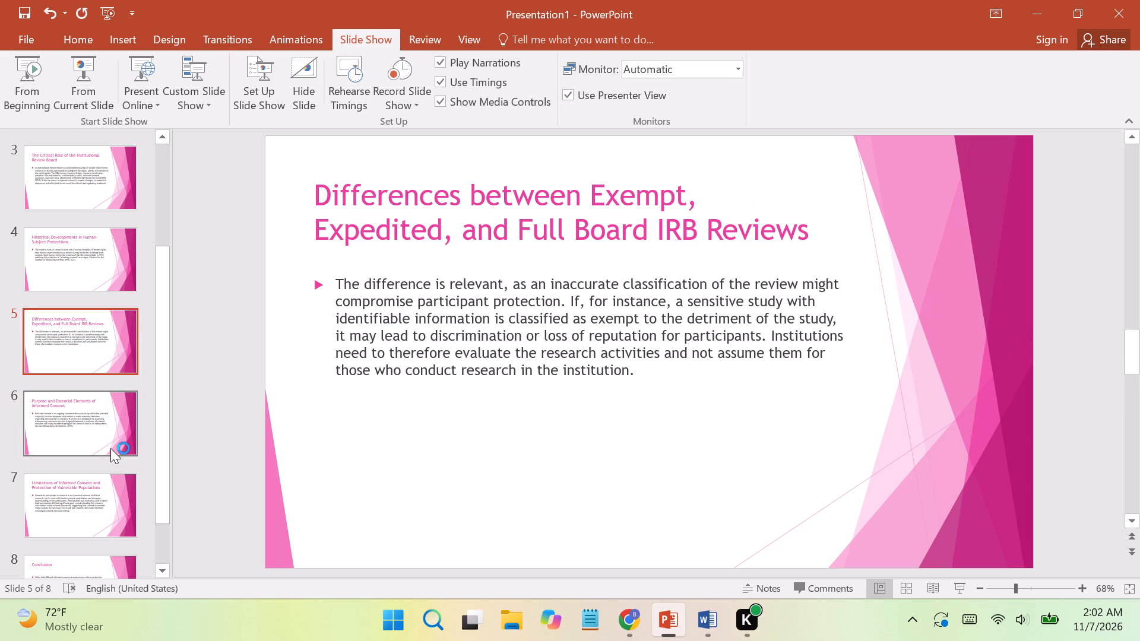
key("Up")
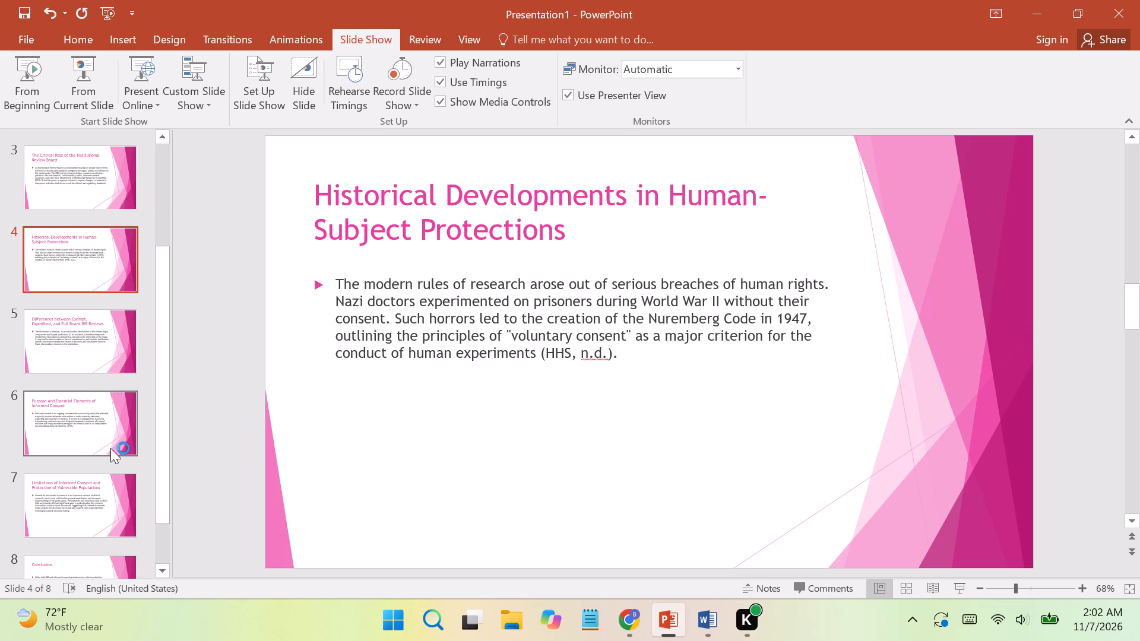
key("Up")
key("Up")
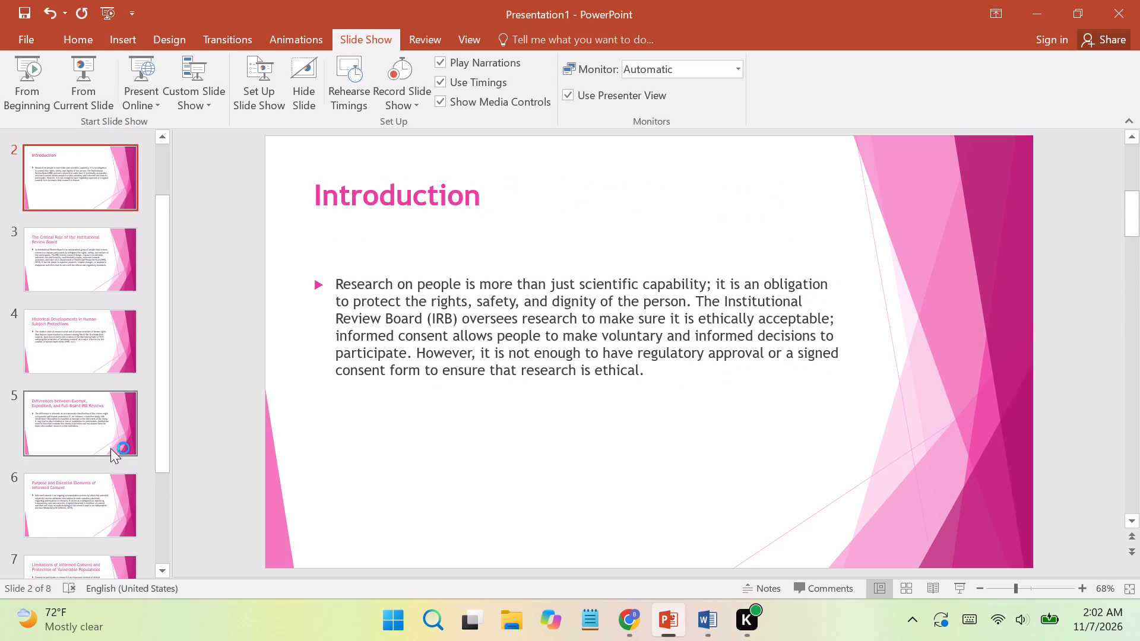
key("Up")
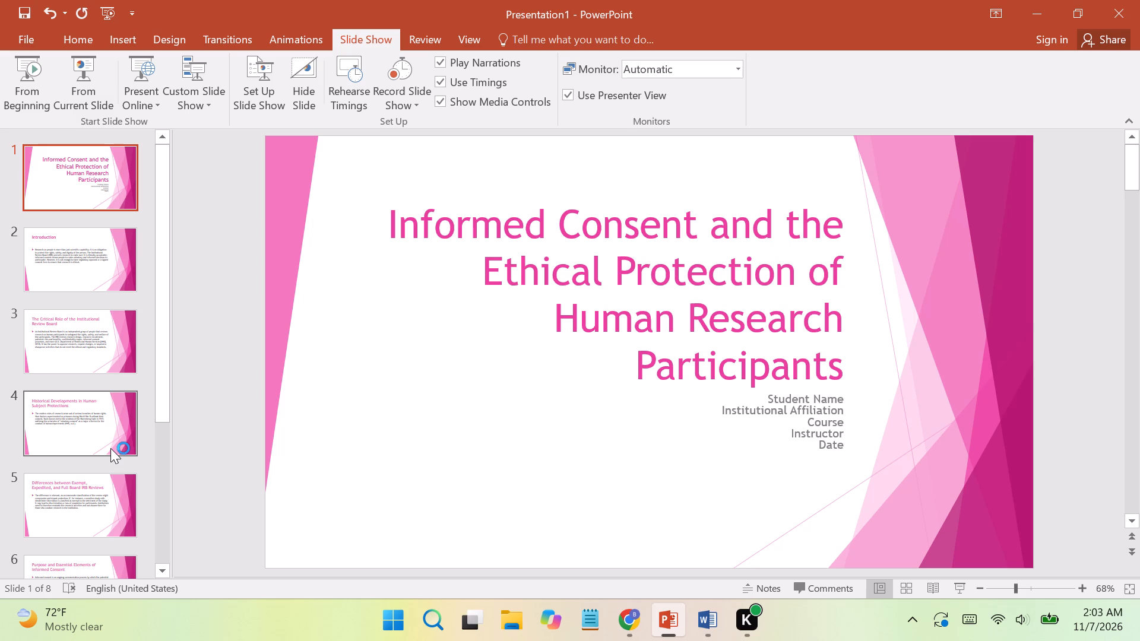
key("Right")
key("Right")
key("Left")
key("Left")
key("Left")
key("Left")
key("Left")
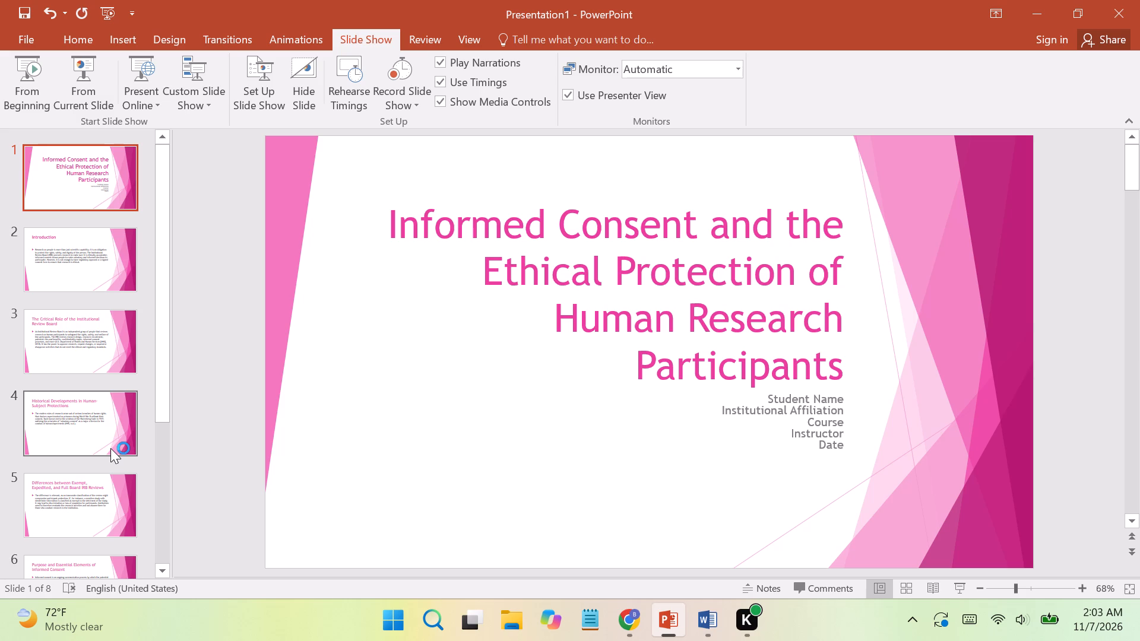